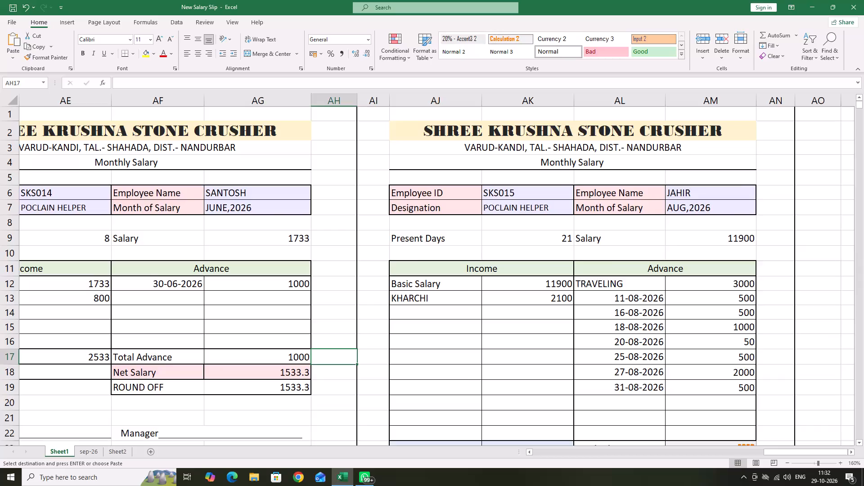
Find the supervisor's salary slips in columns R to U of Sheet1 and examine those from February to June 2026.
{"action": "scroll", "coordinate": [446, 304], "scroll_direction": "down", "scroll_amount": 2}
{"action": "scroll", "coordinate": [446, 304], "scroll_direction": "up", "scroll_amount": 1}
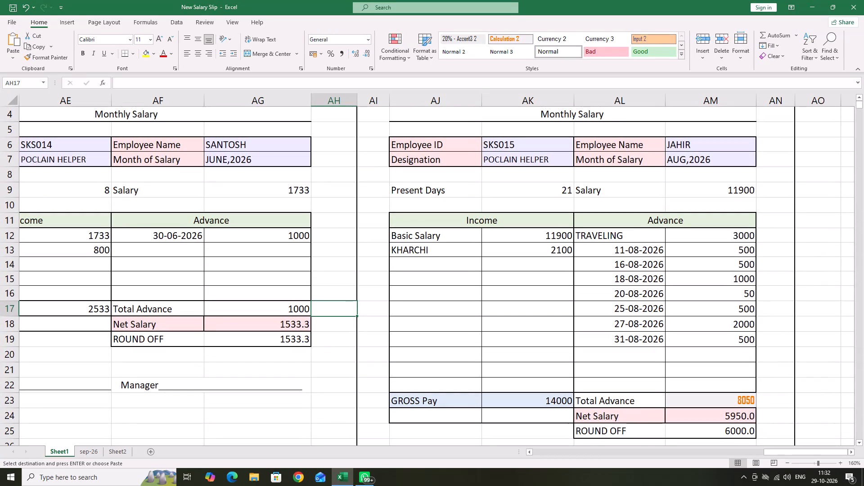
{"action": "triple_click", "coordinate": [531, 451]}
{"action": "double_click", "coordinate": [531, 451]}
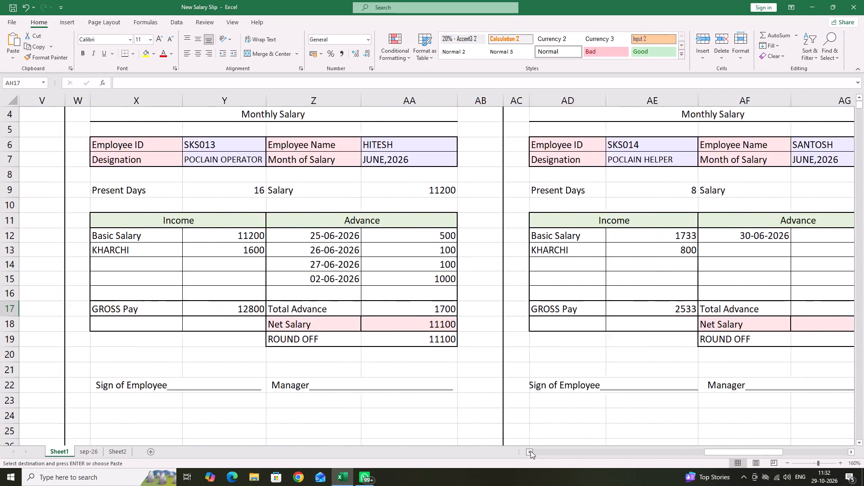
{"action": "triple_click", "coordinate": [531, 451]}
{"action": "left_click", "coordinate": [531, 451]}
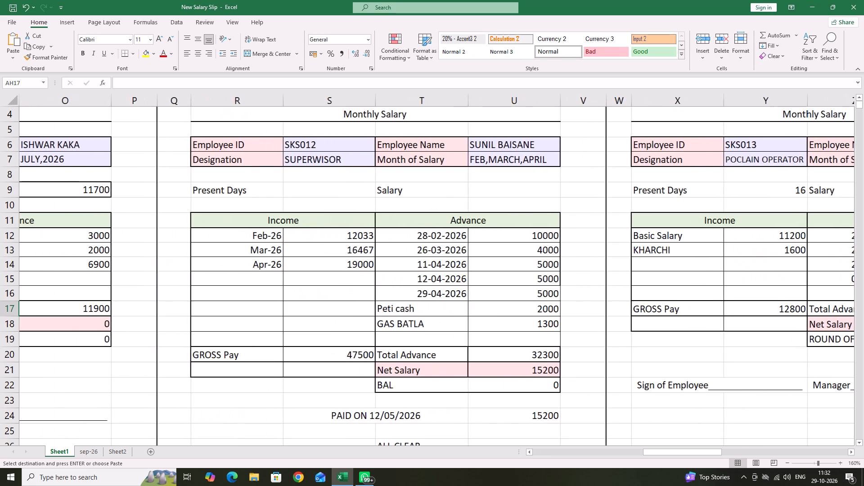
{"action": "scroll", "coordinate": [467, 405], "scroll_direction": "down", "scroll_amount": 13}
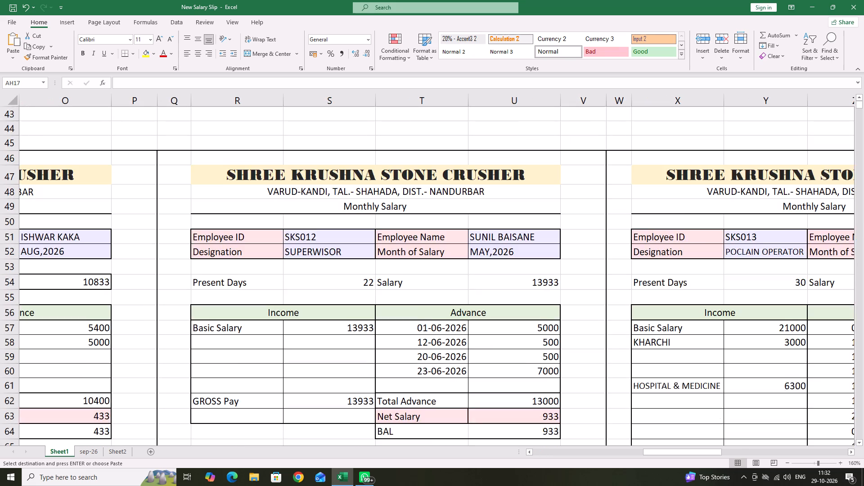
{"action": "scroll", "coordinate": [469, 403], "scroll_direction": "down", "scroll_amount": 19}
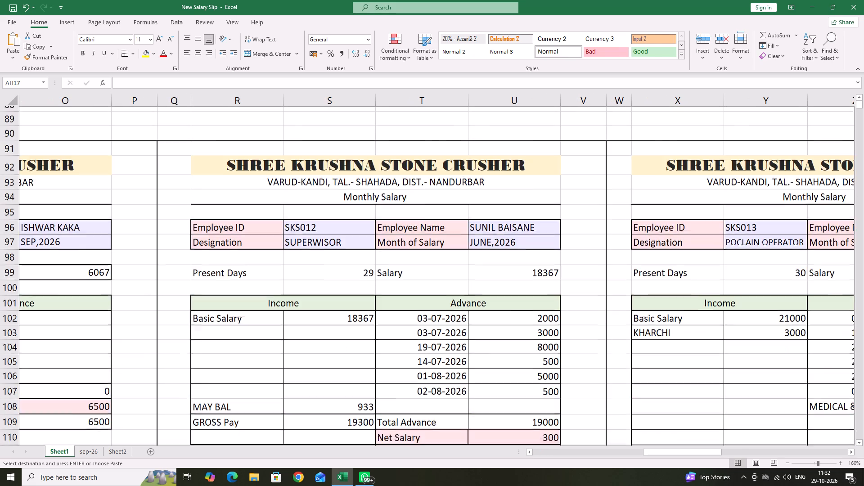
{"action": "scroll", "coordinate": [471, 400], "scroll_direction": "down", "scroll_amount": 6}
{"action": "scroll", "coordinate": [471, 400], "scroll_direction": "up", "scroll_amount": 4}
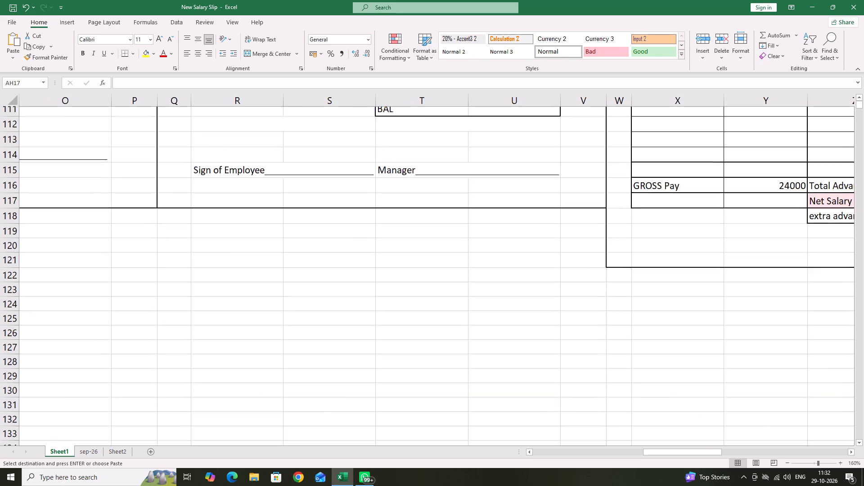
{"action": "scroll", "coordinate": [471, 400], "scroll_direction": "up", "scroll_amount": 4}
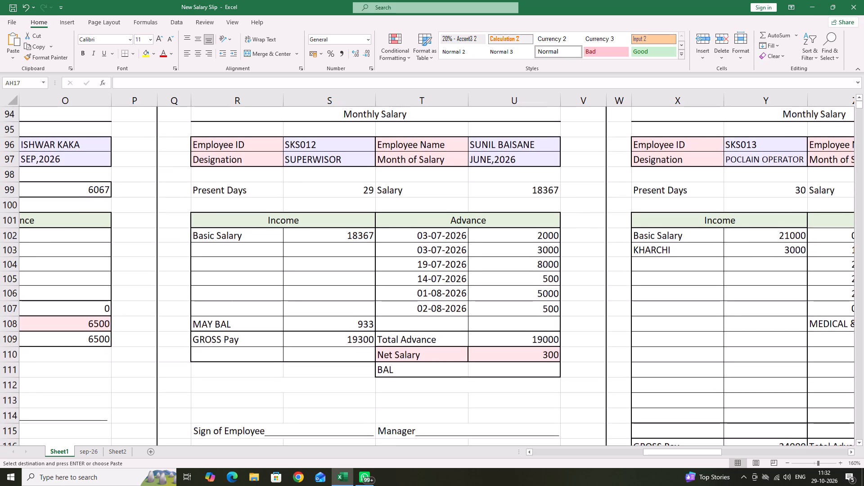
Examine the supervisor's July and August 2026 salary slips, including income, advances and carried-over balance.
{"action": "scroll", "coordinate": [471, 400], "scroll_direction": "down", "scroll_amount": 14}
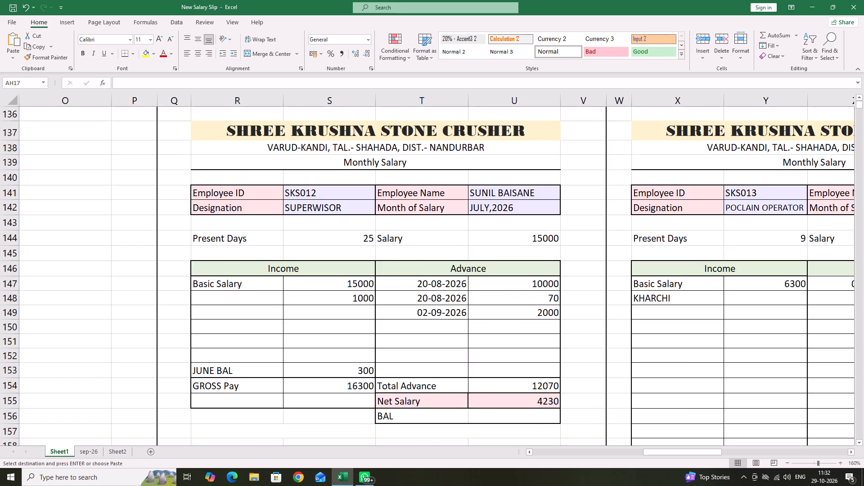
{"action": "scroll", "coordinate": [472, 400], "scroll_direction": "down", "scroll_amount": 2}
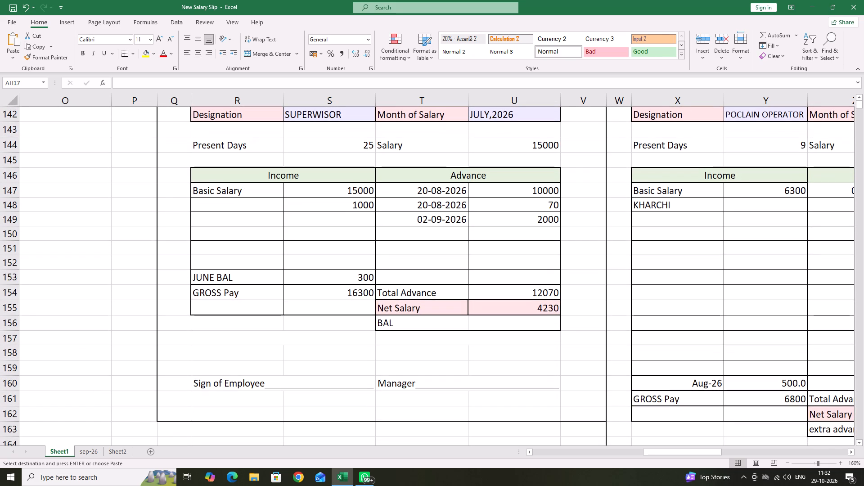
{"action": "scroll", "coordinate": [472, 400], "scroll_direction": "down", "scroll_amount": 6}
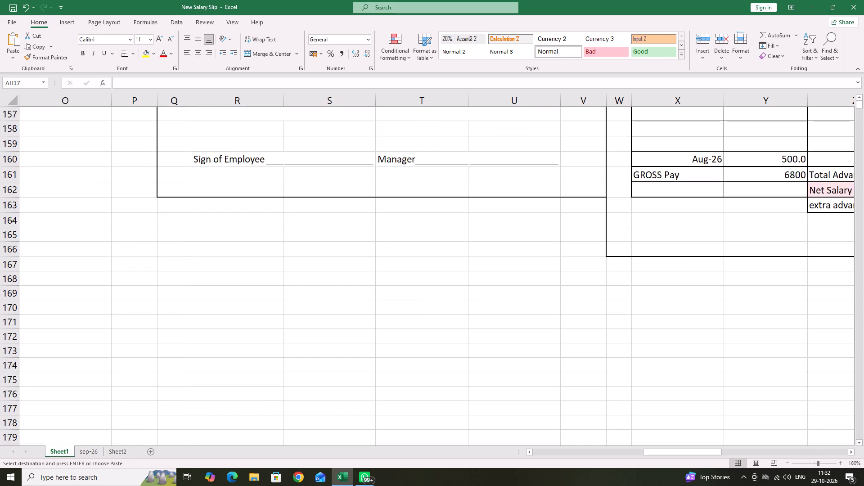
{"action": "scroll", "coordinate": [472, 400], "scroll_direction": "down", "scroll_amount": 1}
{"action": "scroll", "coordinate": [472, 400], "scroll_direction": "up", "scroll_amount": 6}
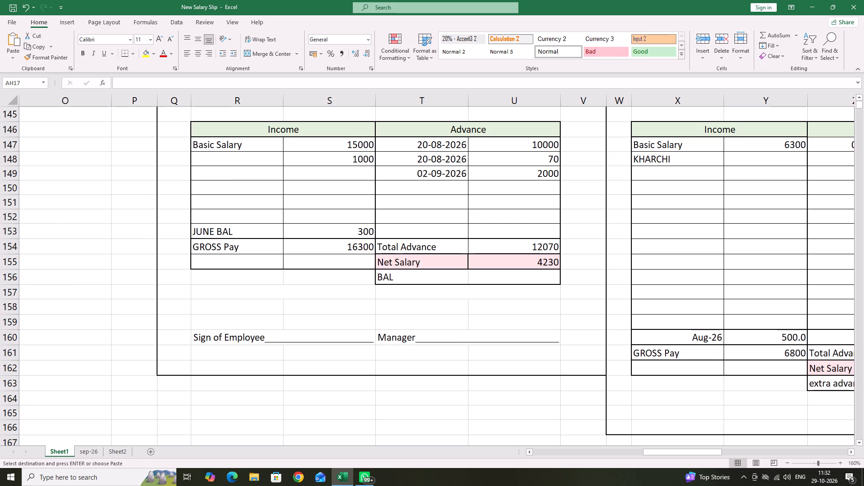
{"action": "scroll", "coordinate": [472, 401], "scroll_direction": "up", "scroll_amount": 3}
{"action": "scroll", "coordinate": [472, 401], "scroll_direction": "down", "scroll_amount": 1}
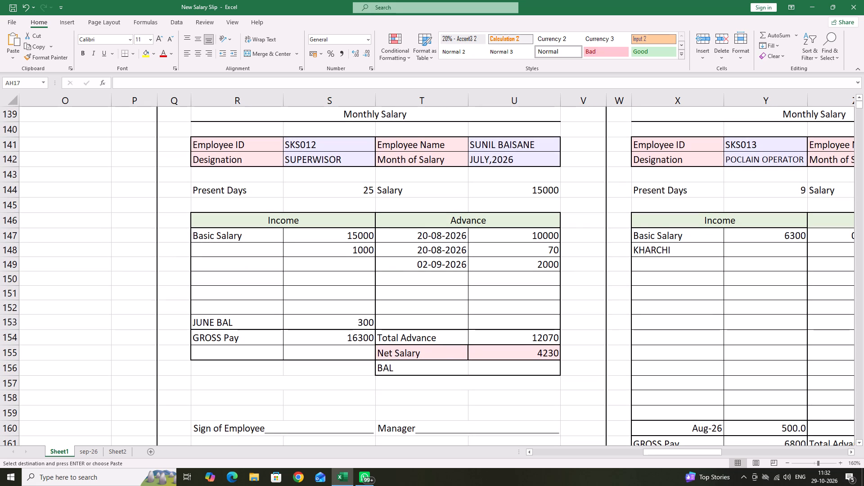
{"action": "scroll", "coordinate": [472, 401], "scroll_direction": "down", "scroll_amount": 10}
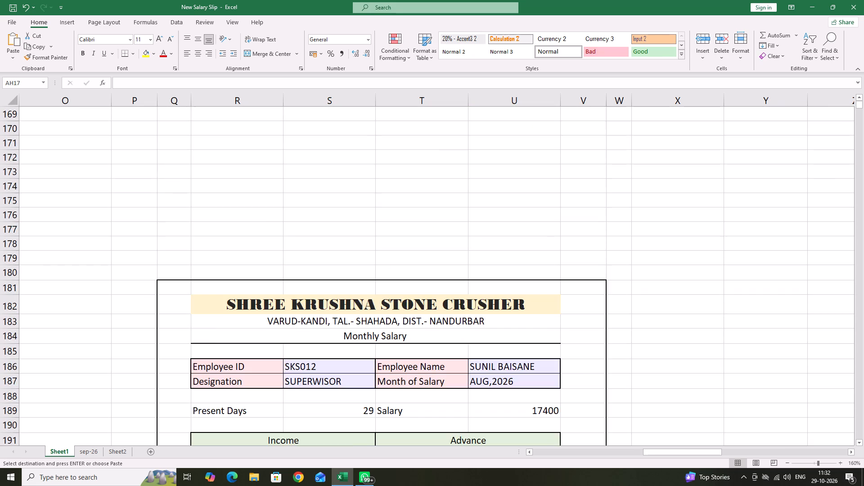
{"action": "scroll", "coordinate": [472, 401], "scroll_direction": "down", "scroll_amount": 2}
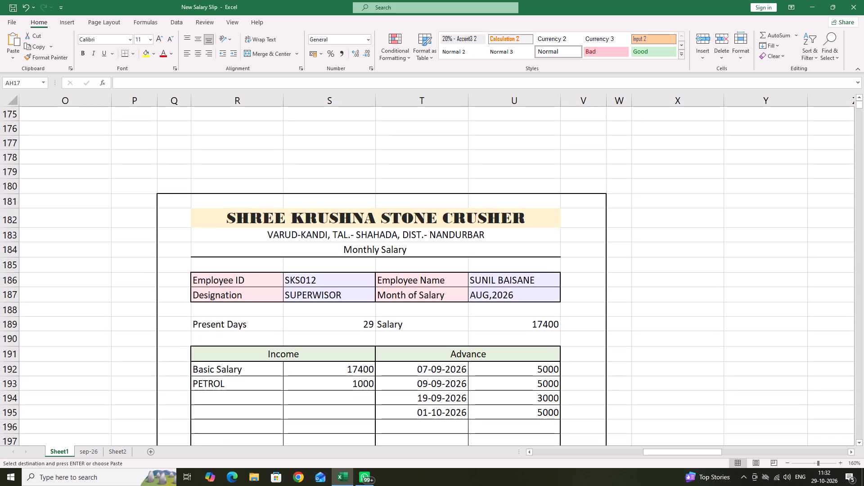
Compare the supervisor's June and July 2026 slips, checking advances, net salary and the balance carried forward.
{"action": "scroll", "coordinate": [472, 401], "scroll_direction": "up", "scroll_amount": 14}
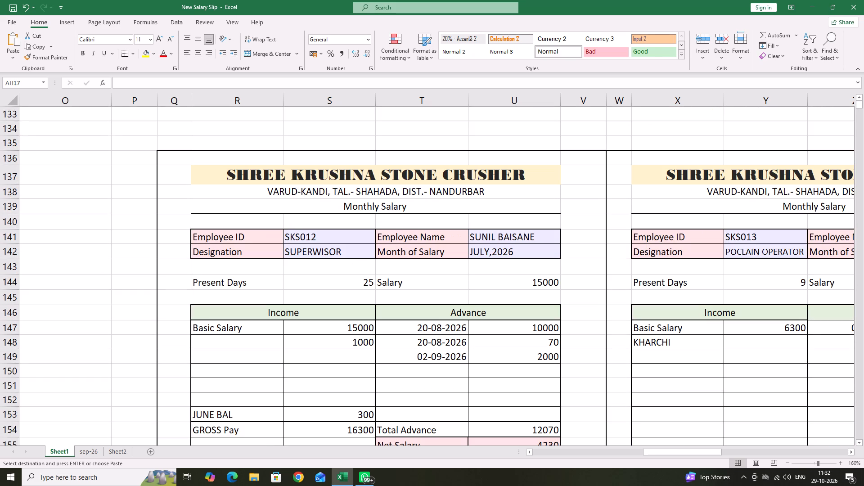
{"action": "scroll", "coordinate": [472, 401], "scroll_direction": "up", "scroll_amount": 9}
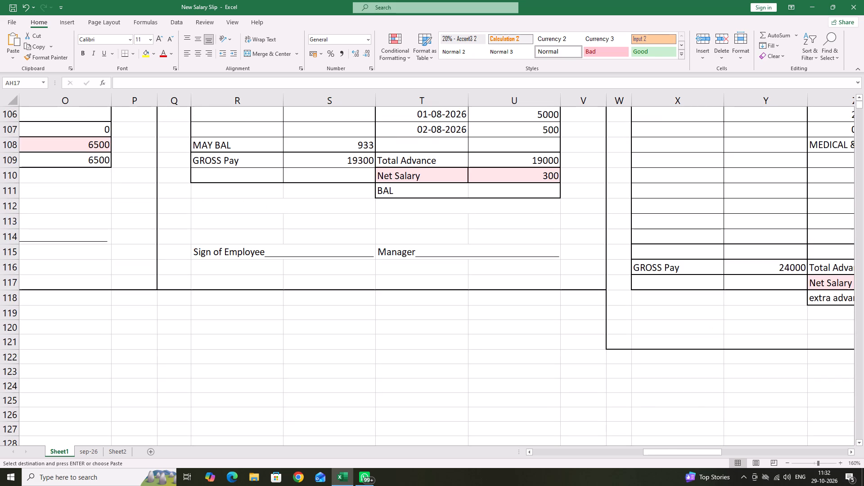
{"action": "scroll", "coordinate": [472, 401], "scroll_direction": "up", "scroll_amount": 2}
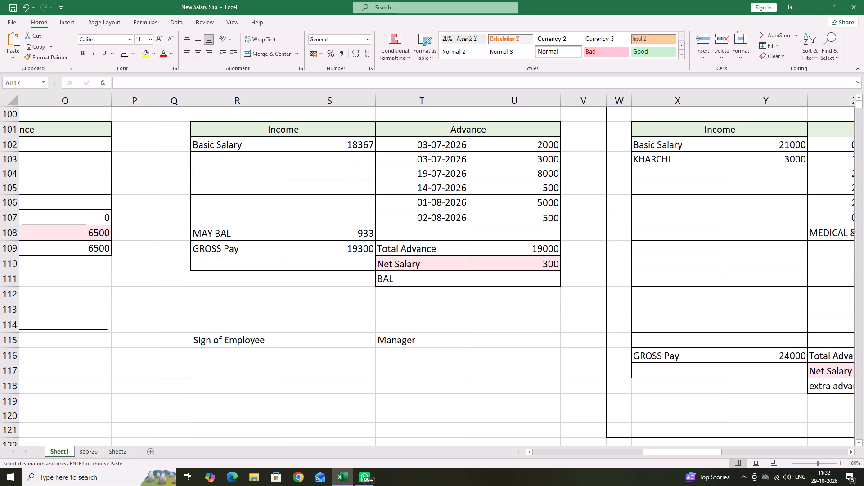
{"action": "scroll", "coordinate": [472, 401], "scroll_direction": "down", "scroll_amount": 15}
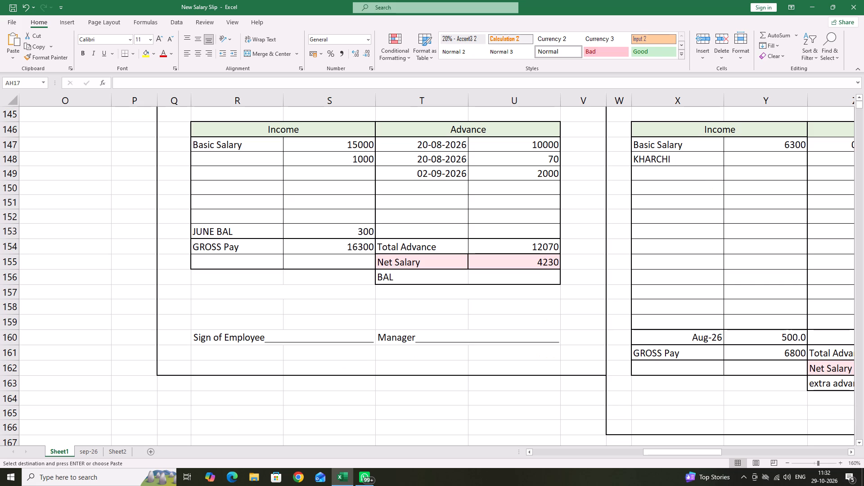
{"action": "scroll", "coordinate": [472, 400], "scroll_direction": "down", "scroll_amount": 2}
{"action": "scroll", "coordinate": [472, 400], "scroll_direction": "up", "scroll_amount": 10}
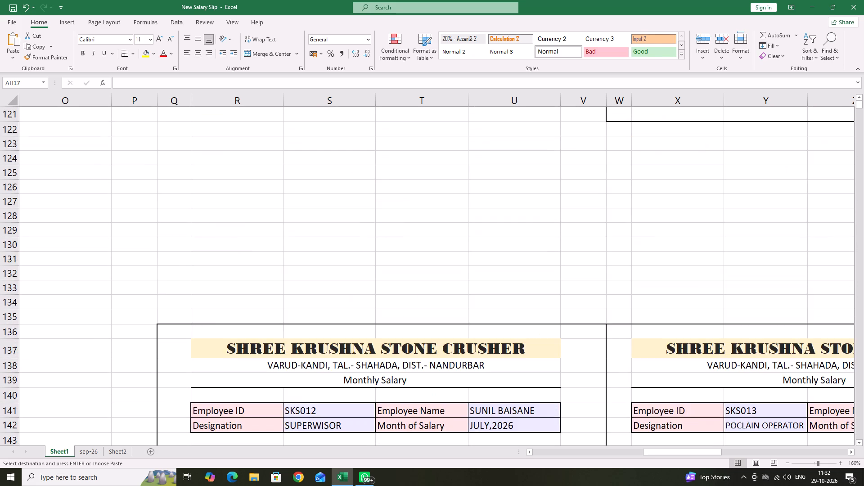
{"action": "scroll", "coordinate": [472, 398], "scroll_direction": "up", "scroll_amount": 10}
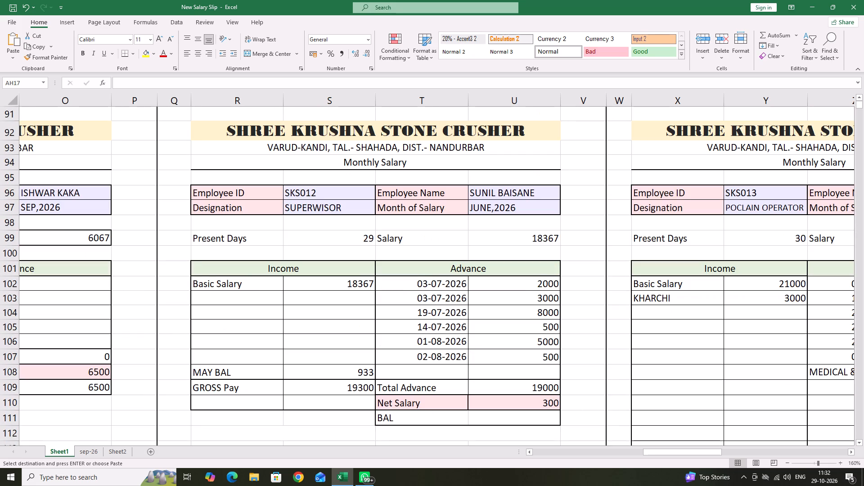
{"action": "scroll", "coordinate": [471, 403], "scroll_direction": "down", "scroll_amount": 17}
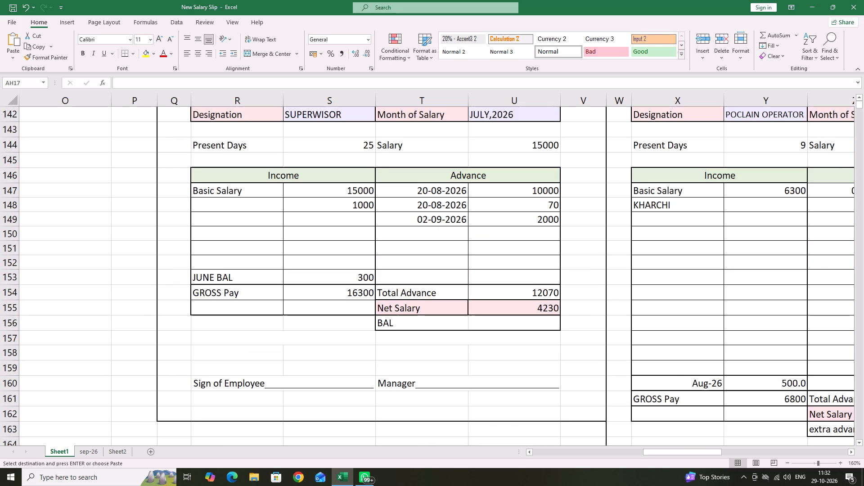
{"action": "scroll", "coordinate": [473, 405], "scroll_direction": "down", "scroll_amount": 4}
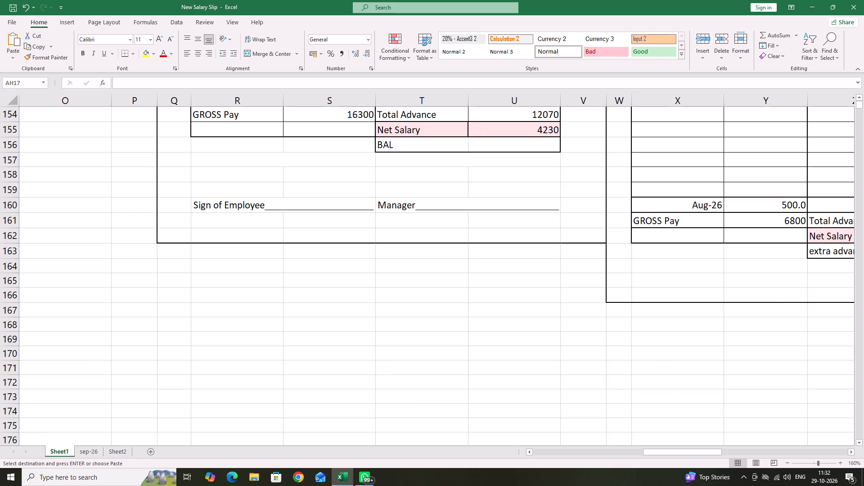
{"action": "scroll", "coordinate": [474, 405], "scroll_direction": "down", "scroll_amount": 1}
{"action": "scroll", "coordinate": [474, 405], "scroll_direction": "up", "scroll_amount": 6}
{"action": "scroll", "coordinate": [474, 404], "scroll_direction": "down", "scroll_amount": 5}
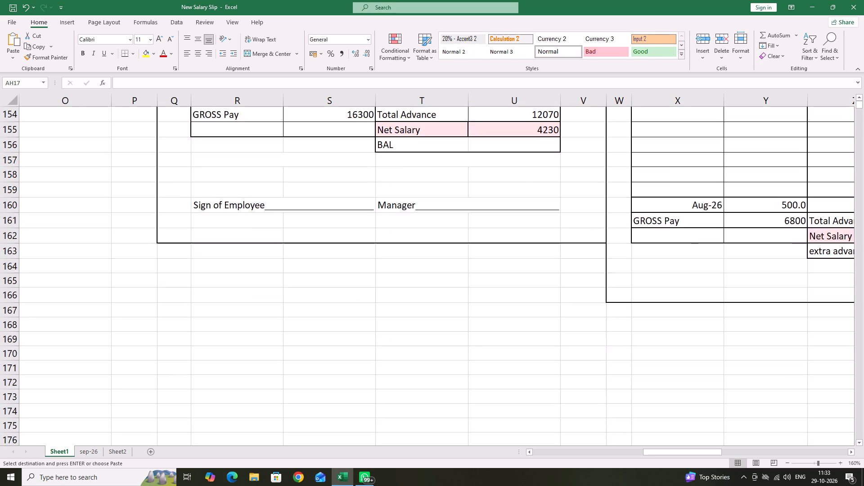
Examine the supervisor's August and September 2026 slips, checking the advance entries and the August balance carried forward.
{"action": "scroll", "coordinate": [475, 404], "scroll_direction": "down", "scroll_amount": 10}
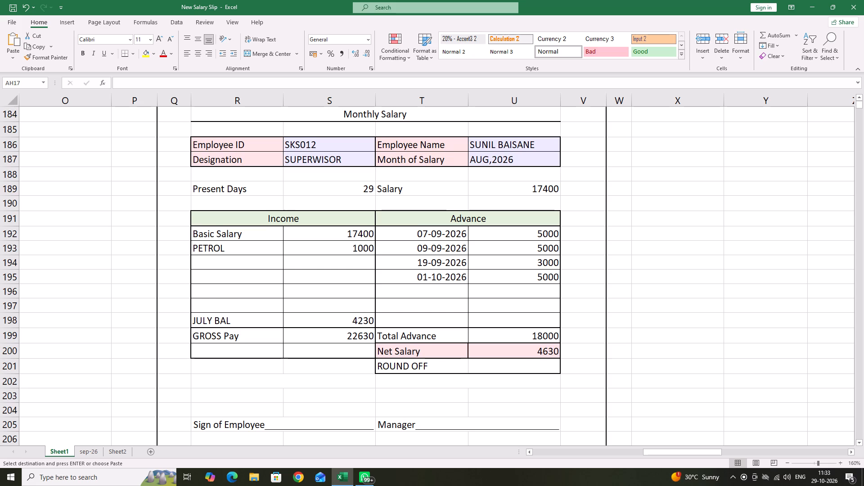
{"action": "scroll", "coordinate": [477, 405], "scroll_direction": "down", "scroll_amount": 12}
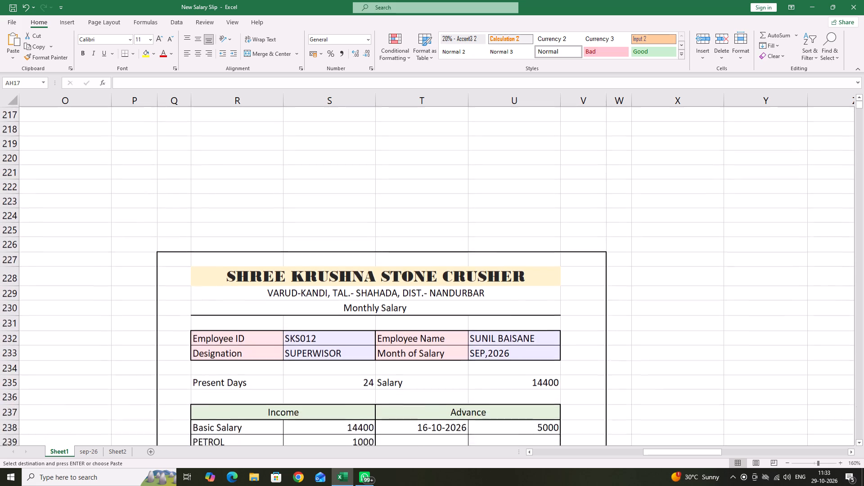
{"action": "scroll", "coordinate": [478, 405], "scroll_direction": "down", "scroll_amount": 2}
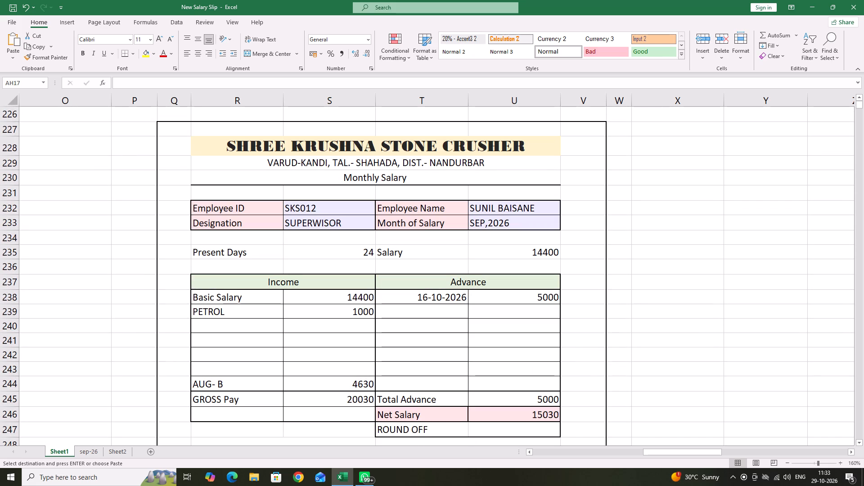
{"action": "scroll", "coordinate": [461, 366], "scroll_direction": "up", "scroll_amount": 4}
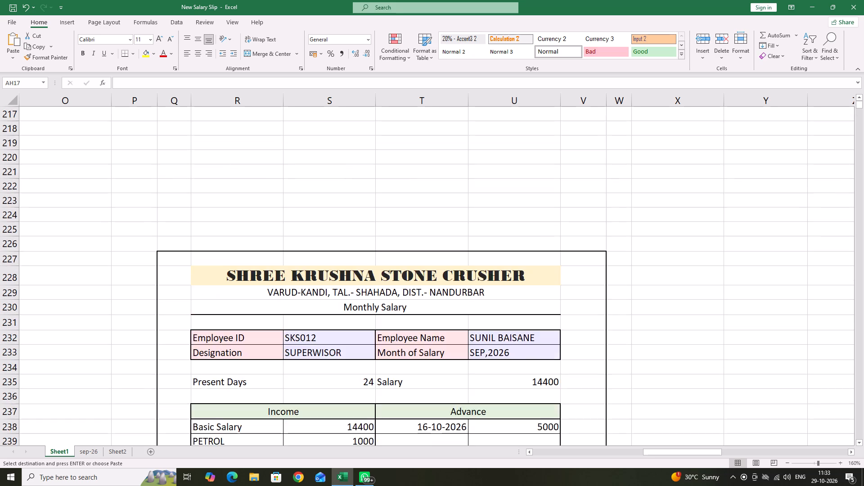
{"action": "scroll", "coordinate": [461, 366], "scroll_direction": "up", "scroll_amount": 8}
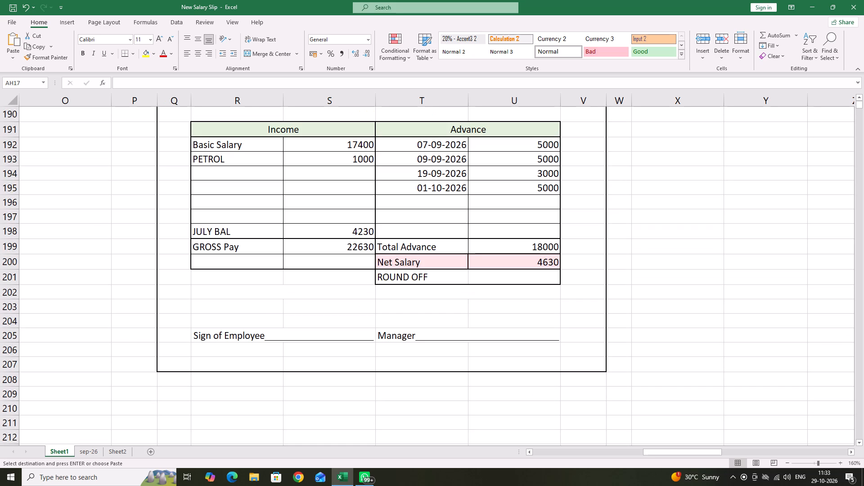
{"action": "scroll", "coordinate": [462, 365], "scroll_direction": "down", "scroll_amount": 5}
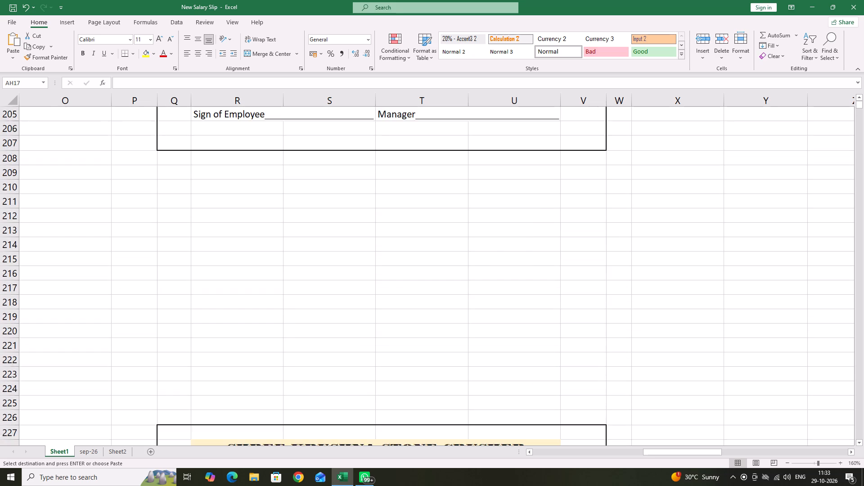
{"action": "scroll", "coordinate": [462, 365], "scroll_direction": "down", "scroll_amount": 8}
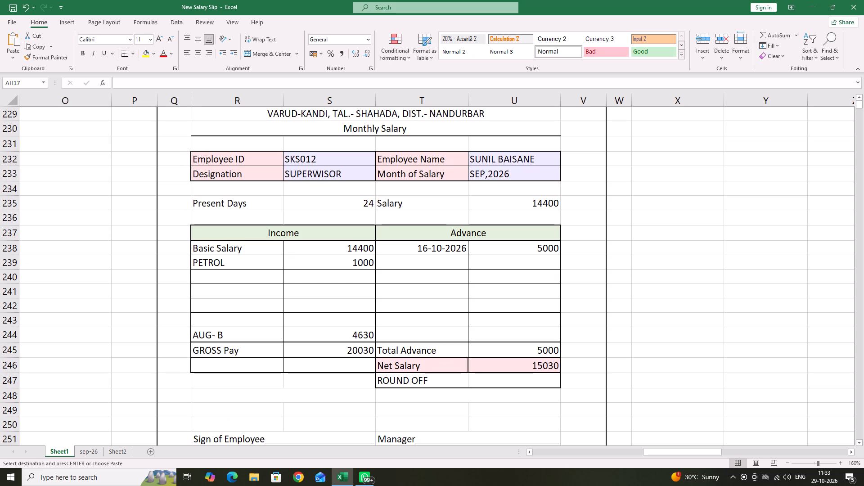
Add an advance of 4000 dated 26/10/2026 in row 239 of the supervisor's SEP,2026 slip.
{"action": "scroll", "coordinate": [462, 365], "scroll_direction": "up", "scroll_amount": 1}
{"action": "left_click", "coordinate": [452, 314]}
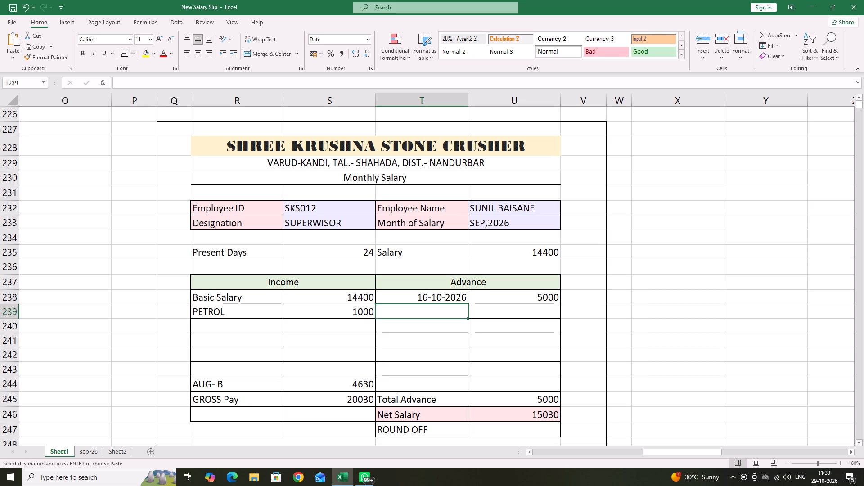
{"action": "left_click", "coordinate": [425, 306]}
{"action": "type", "text": "26/10/2026"}
{"action": "key", "text": "Right"}
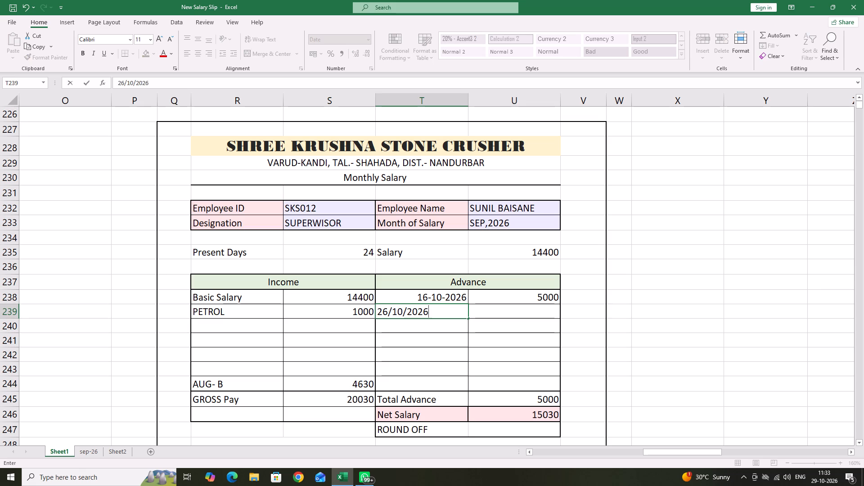
{"action": "type", "text": "4000"}
{"action": "key", "text": "Return"}
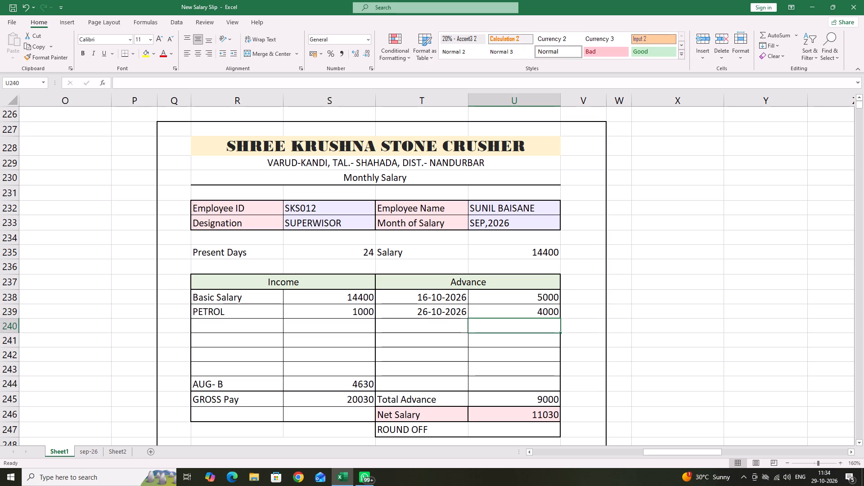
Examine the August to October 2026 salary slips on the sep-26 sheet, including the operator's advances and the supervisor's September slip.
{"action": "left_click", "coordinate": [87, 452]}
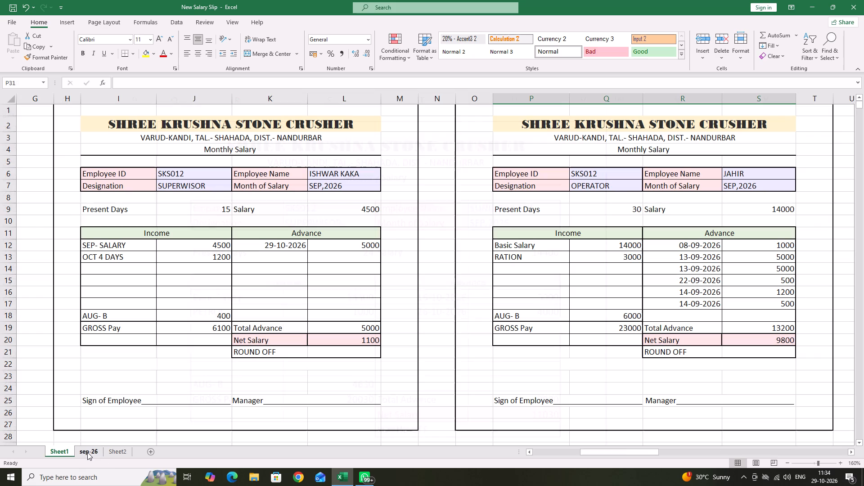
{"action": "left_click_drag", "start_coordinate": [640, 452], "coordinate": [651, 452]}
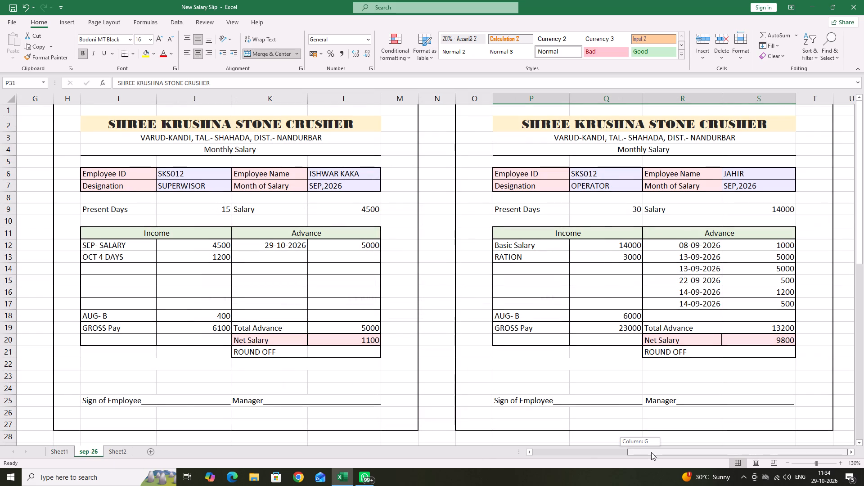
{"action": "left_click_drag", "start_coordinate": [651, 452], "coordinate": [615, 455]}
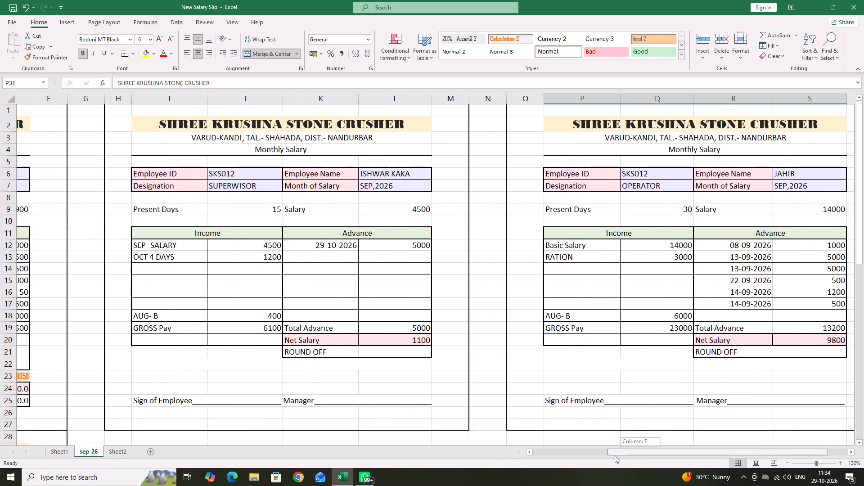
{"action": "left_click_drag", "start_coordinate": [615, 455], "coordinate": [586, 455]}
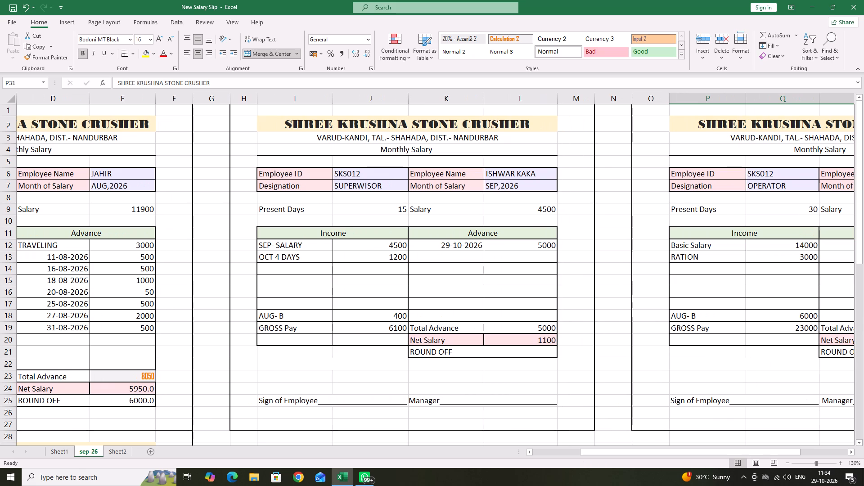
{"action": "scroll", "coordinate": [544, 404], "scroll_direction": "down", "scroll_amount": 1}
{"action": "left_click_drag", "start_coordinate": [660, 454], "coordinate": [676, 451]}
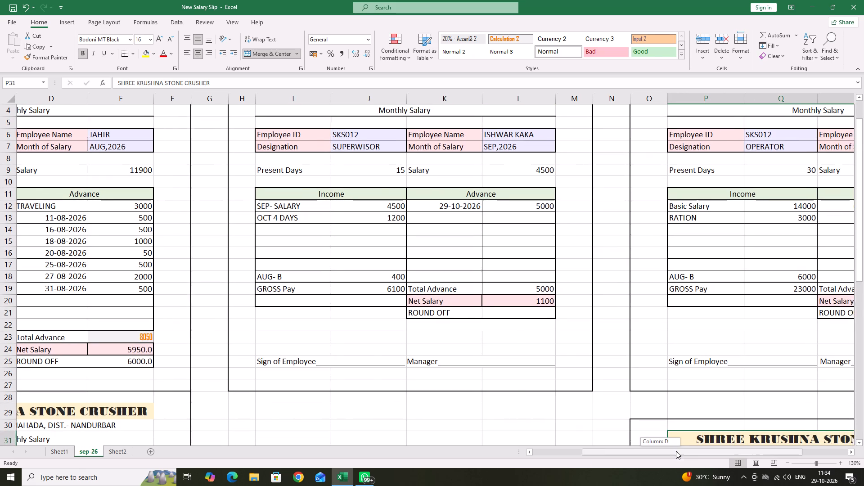
{"action": "left_click_drag", "start_coordinate": [676, 451], "coordinate": [733, 452]}
{"action": "scroll", "coordinate": [724, 388], "scroll_direction": "down", "scroll_amount": 3}
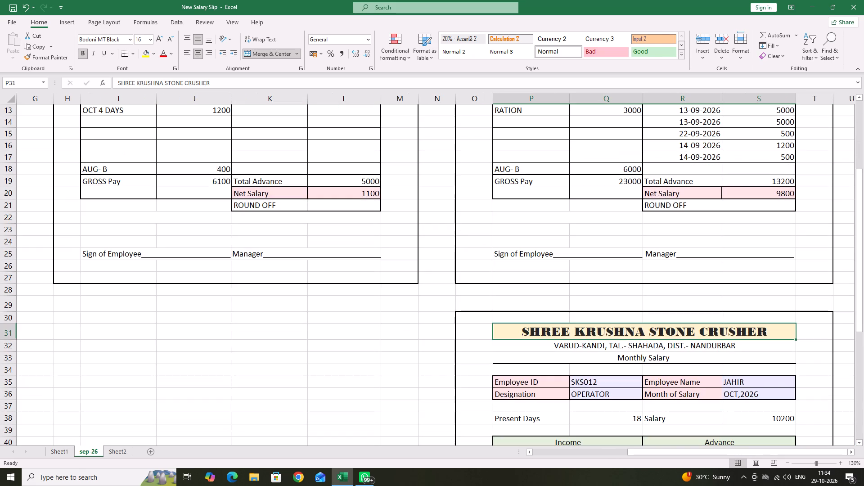
{"action": "scroll", "coordinate": [723, 389], "scroll_direction": "up", "scroll_amount": 1}
{"action": "scroll", "coordinate": [723, 389], "scroll_direction": "down", "scroll_amount": 5}
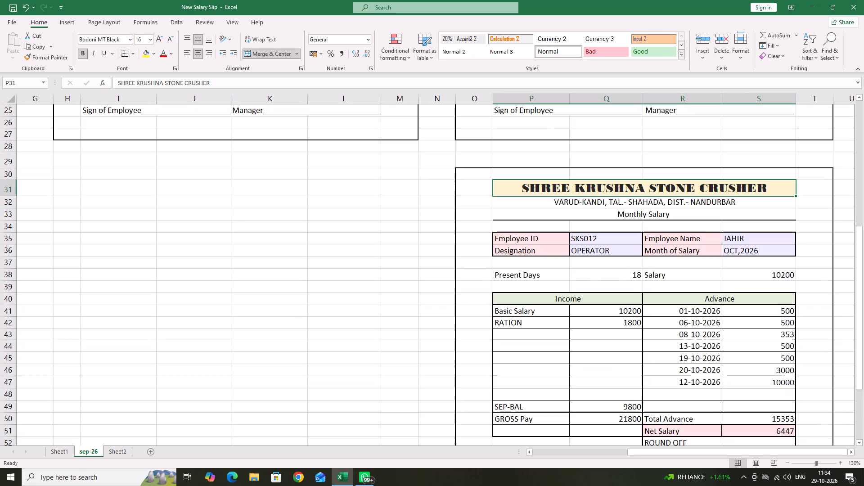
{"action": "scroll", "coordinate": [723, 391], "scroll_direction": "down", "scroll_amount": 1}
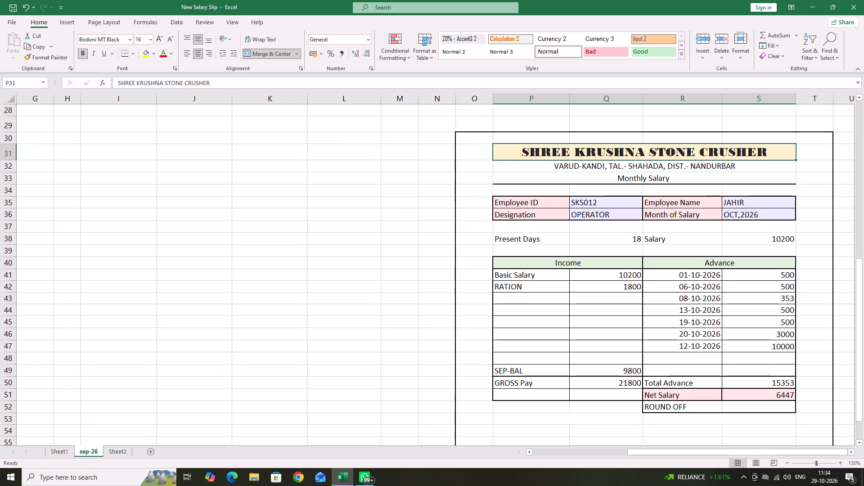
{"action": "left_click_drag", "start_coordinate": [729, 450], "coordinate": [529, 457]}
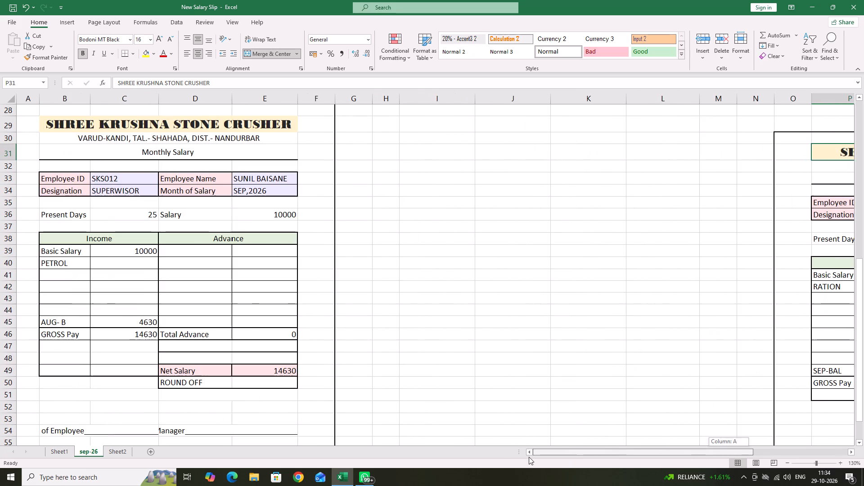
{"action": "left_click_drag", "start_coordinate": [529, 457], "coordinate": [507, 456]}
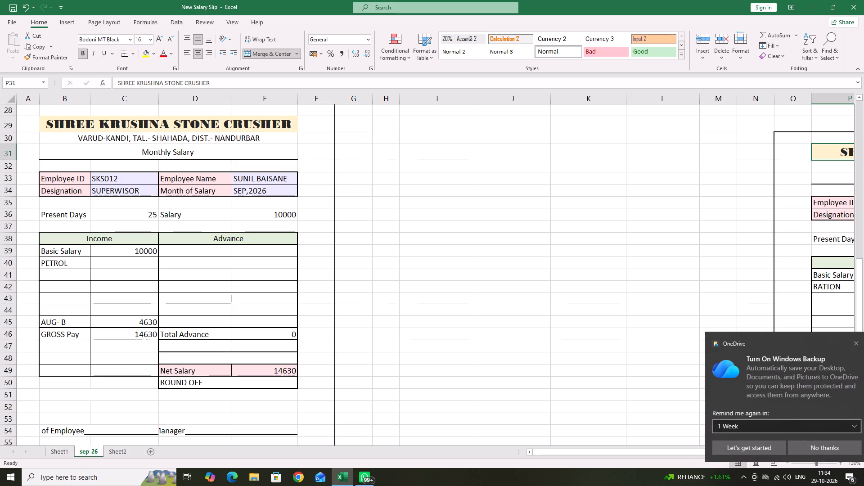
Delete the blank cells B47:E48 above Net Salary in the sep-26 sheet's supervisor slip, shifting the cells below up.
{"action": "scroll", "coordinate": [277, 423], "scroll_direction": "up", "scroll_amount": 1}
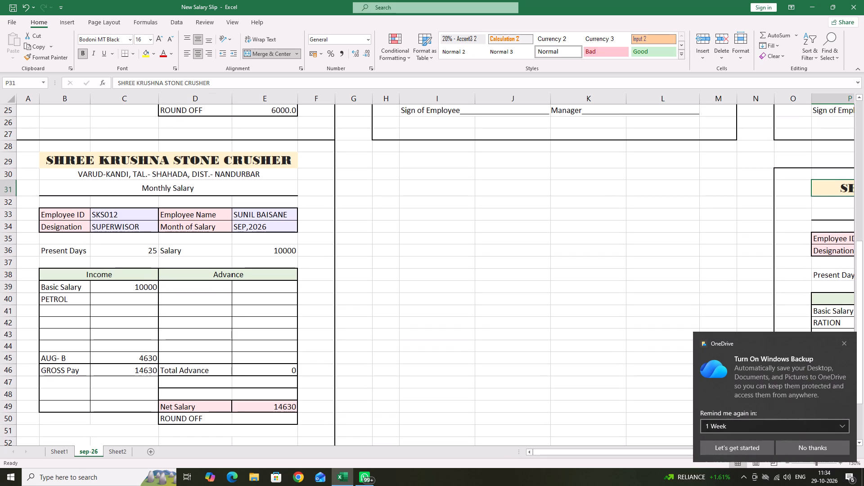
{"action": "left_click", "coordinate": [211, 292]}
{"action": "left_click", "coordinate": [216, 288]}
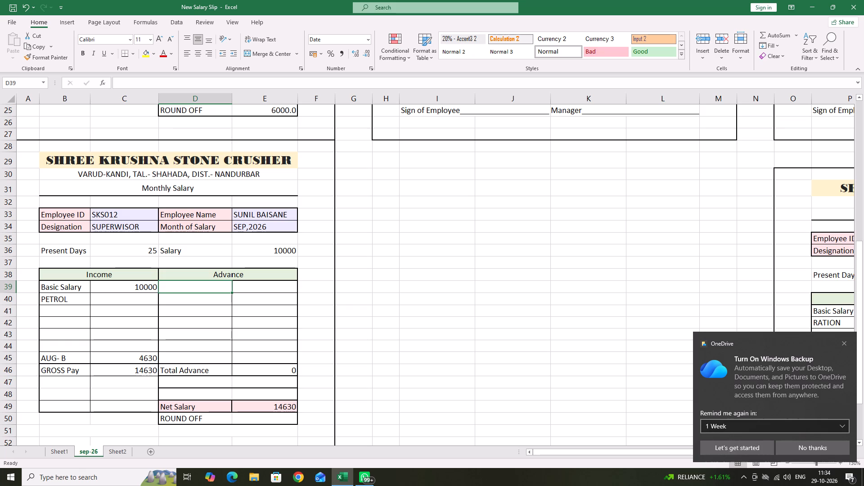
{"action": "left_click_drag", "start_coordinate": [71, 378], "coordinate": [271, 393]}
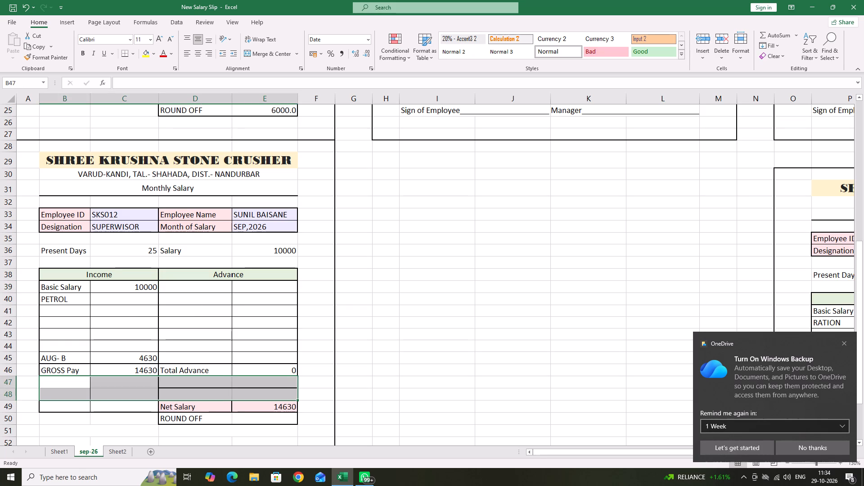
{"action": "right_click", "coordinate": [258, 391]}
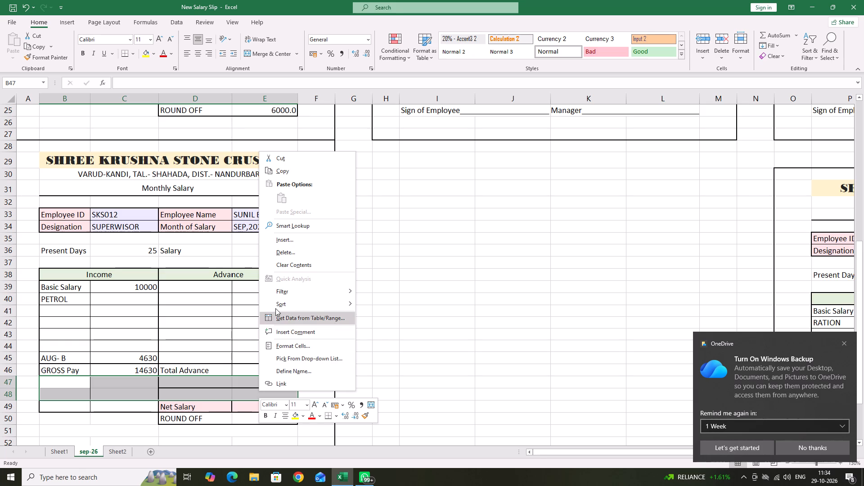
{"action": "left_click", "coordinate": [287, 252]}
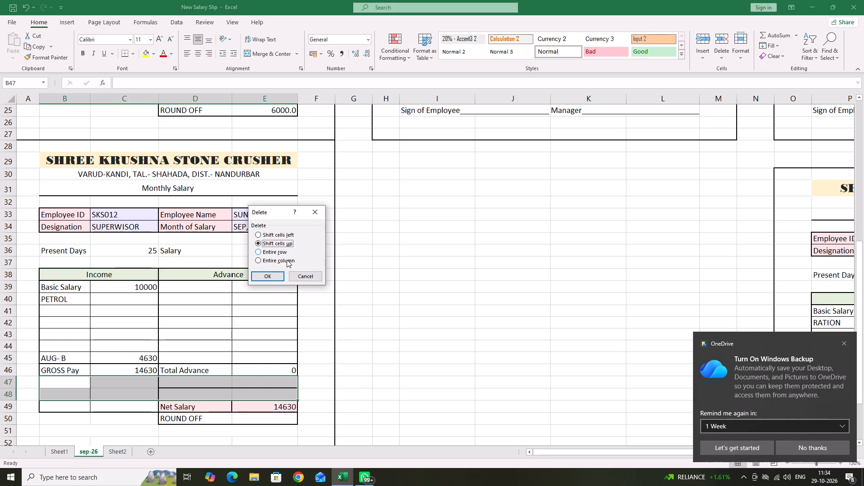
{"action": "left_click", "coordinate": [278, 273]}
{"action": "left_click", "coordinate": [353, 400]}
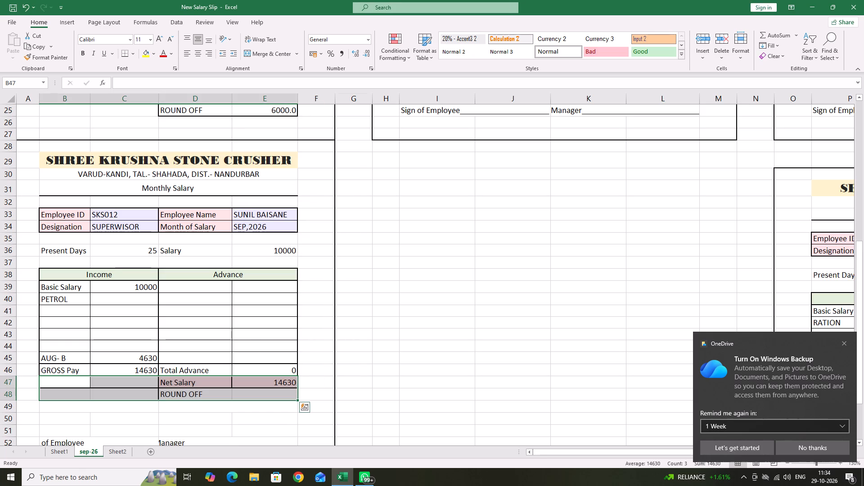
Delete the surplus frame cells beside the signature row, starting with A52:A53, to align the slip's bottom border at row 54.
{"action": "scroll", "coordinate": [233, 407], "scroll_direction": "down", "scroll_amount": 2}
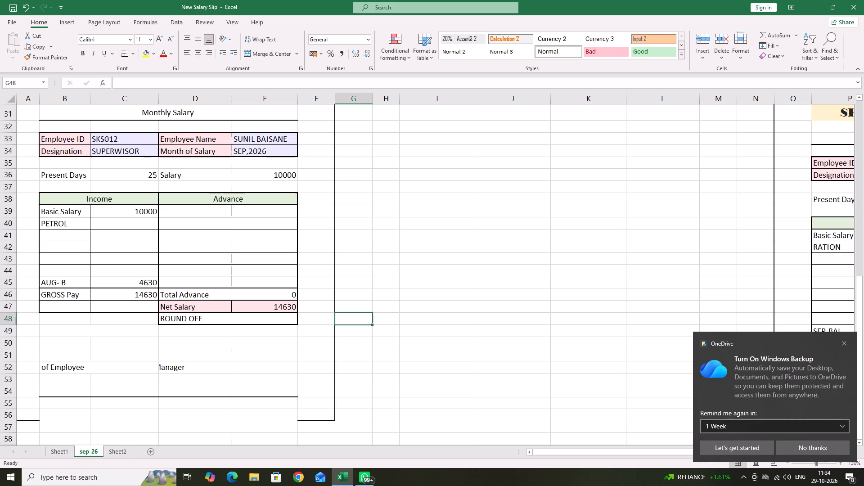
{"action": "left_click_drag", "start_coordinate": [21, 366], "coordinate": [33, 377]}
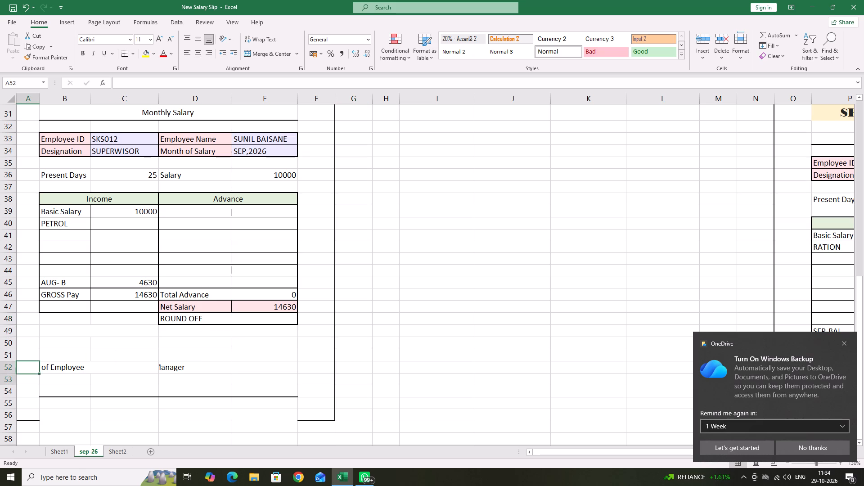
{"action": "left_click_drag", "start_coordinate": [33, 377], "coordinate": [32, 382]}
{"action": "right_click", "coordinate": [33, 379]}
{"action": "left_click", "coordinate": [61, 237]}
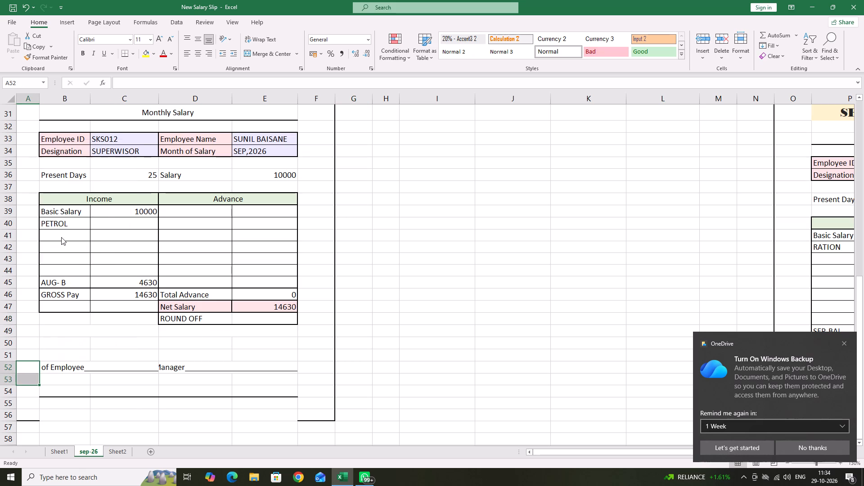
Delete the frame cells A52:A53 beside the signature row in the supervisor's slip, shifting the cells below up.
{"action": "left_click", "coordinate": [54, 226]}
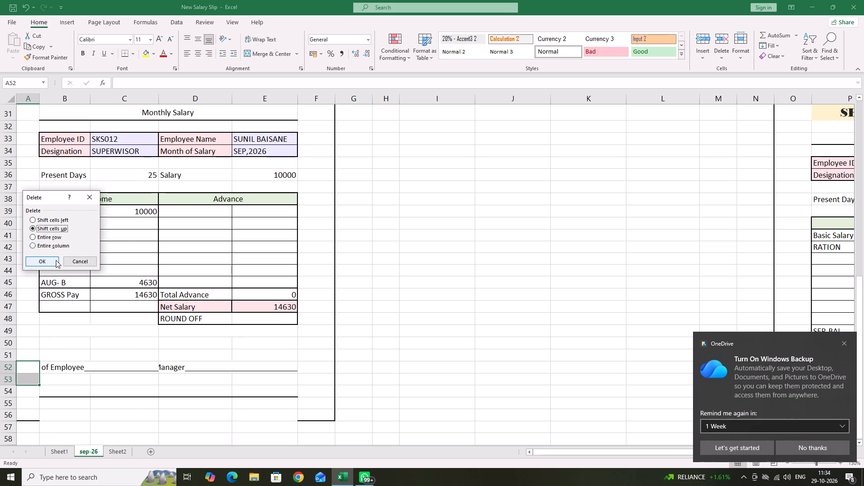
{"action": "left_click", "coordinate": [54, 264]}
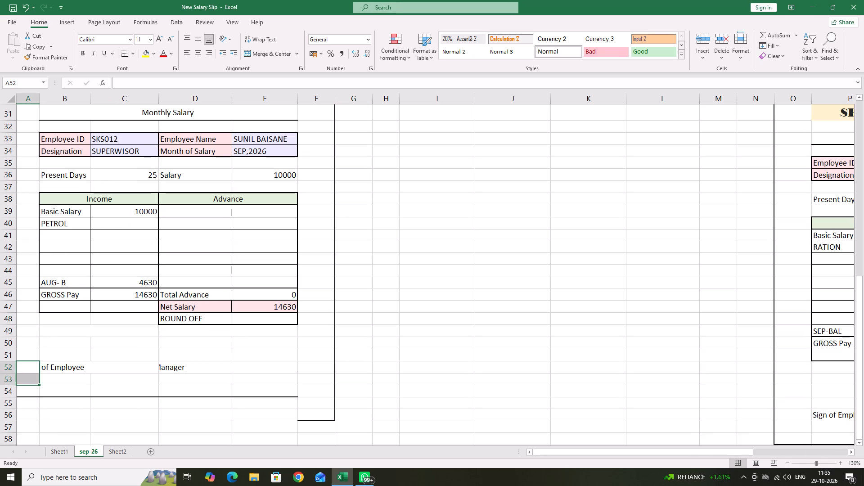
Delete the surplus frame cells F53:F54 in the supervisor's slip, shifting cells up to align the bottom border at row 54.
{"action": "left_click_drag", "start_coordinate": [312, 375], "coordinate": [313, 387]}
{"action": "right_click", "coordinate": [313, 386]}
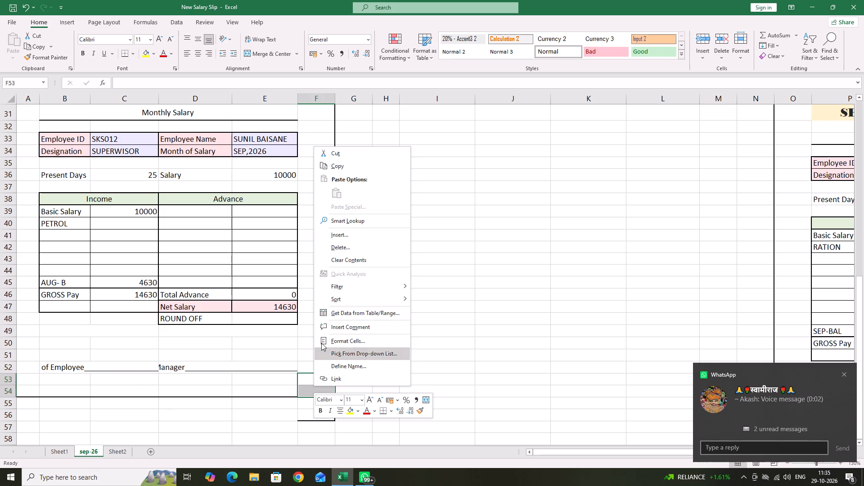
{"action": "left_click", "coordinate": [333, 247]}
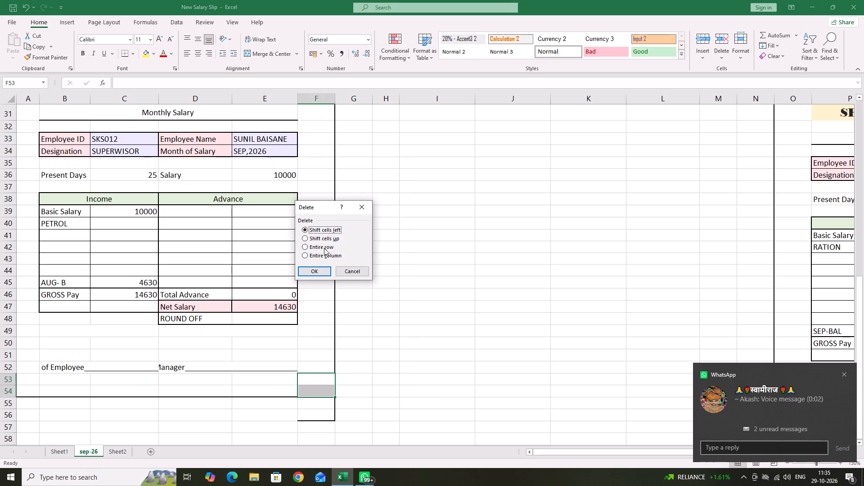
{"action": "left_click", "coordinate": [328, 237]}
{"action": "left_click", "coordinate": [325, 268]}
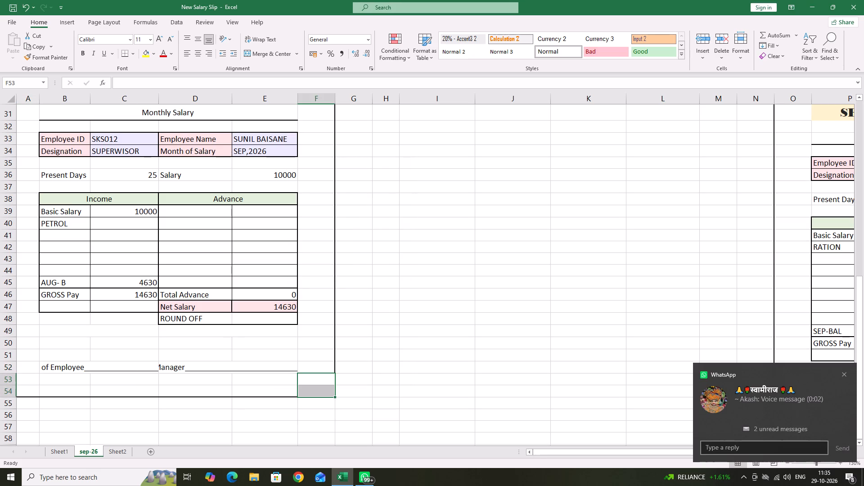
{"action": "left_click", "coordinate": [328, 384]}
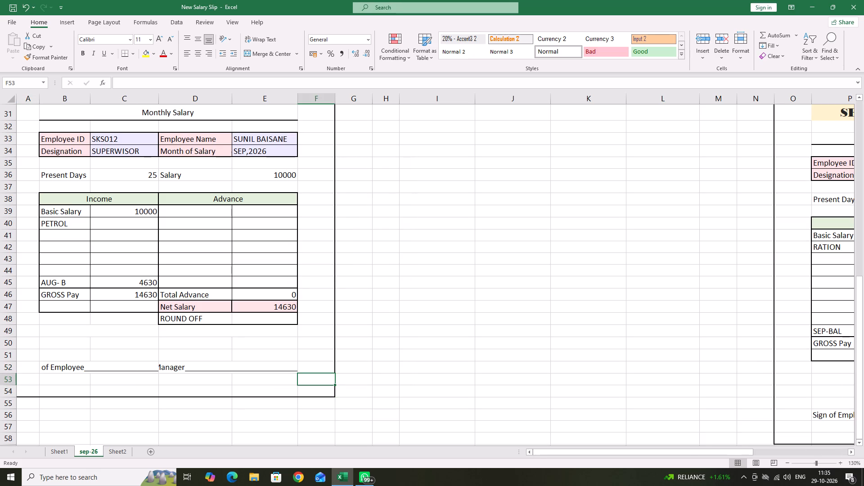
{"action": "left_click", "coordinate": [298, 403]}
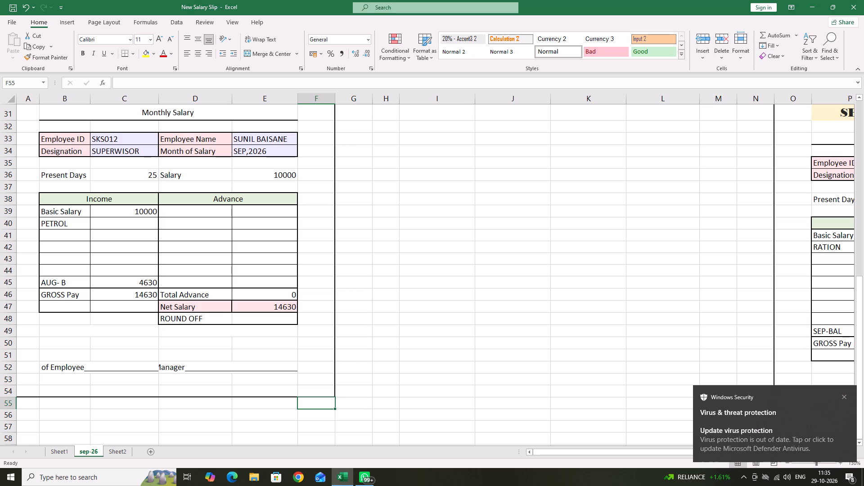
Select the first empty Advance cell, D39, in the supervisor's SEP,2026 slip.
{"action": "left_click", "coordinate": [188, 214]}
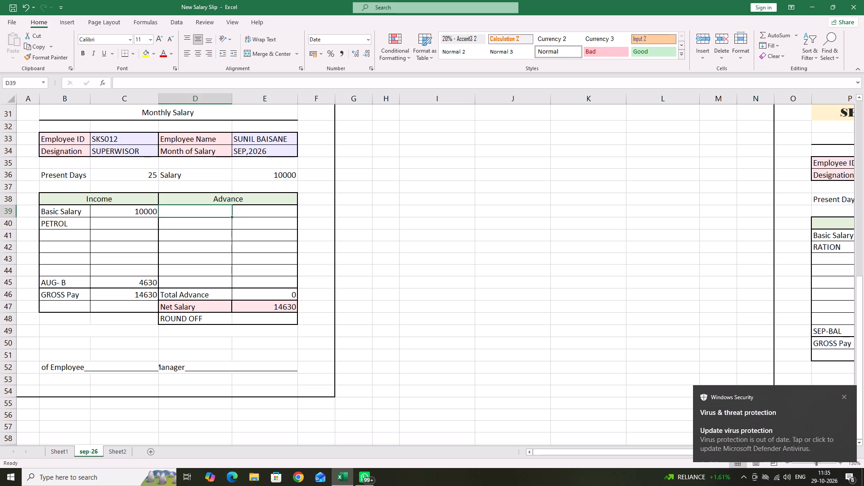
Start a PDF export of the supervisor's slips in Q1:V291 on Sheet1 and open the publishing options.
{"action": "left_click", "coordinate": [59, 455]}
{"action": "scroll", "coordinate": [131, 422], "scroll_direction": "down", "scroll_amount": 1}
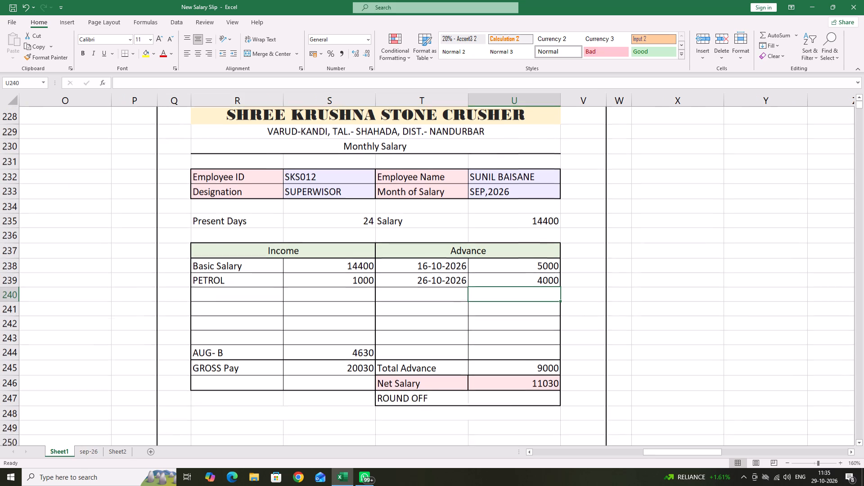
{"action": "scroll", "coordinate": [143, 418], "scroll_direction": "up", "scroll_amount": 1}
{"action": "scroll", "coordinate": [190, 341], "scroll_direction": "up", "scroll_amount": 3}
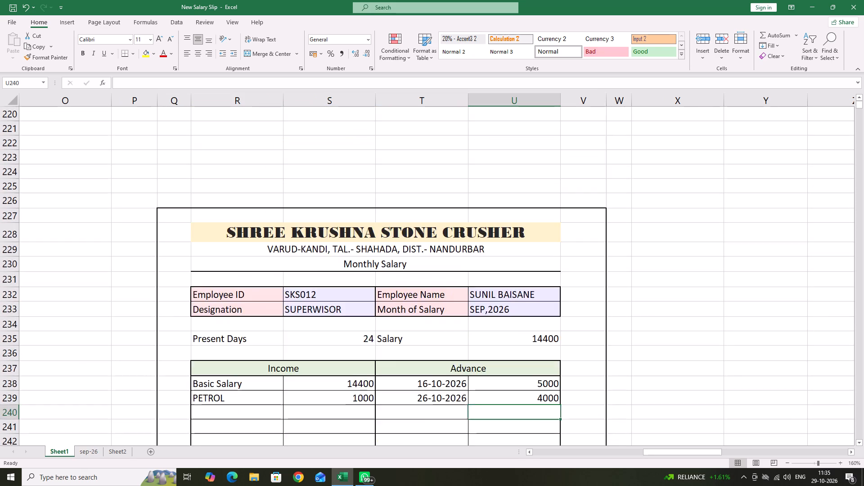
{"action": "scroll", "coordinate": [190, 341], "scroll_direction": "up", "scroll_amount": 8}
{"action": "scroll", "coordinate": [190, 341], "scroll_direction": "up", "scroll_amount": 20}
{"action": "scroll", "coordinate": [190, 341], "scroll_direction": "up", "scroll_amount": 2}
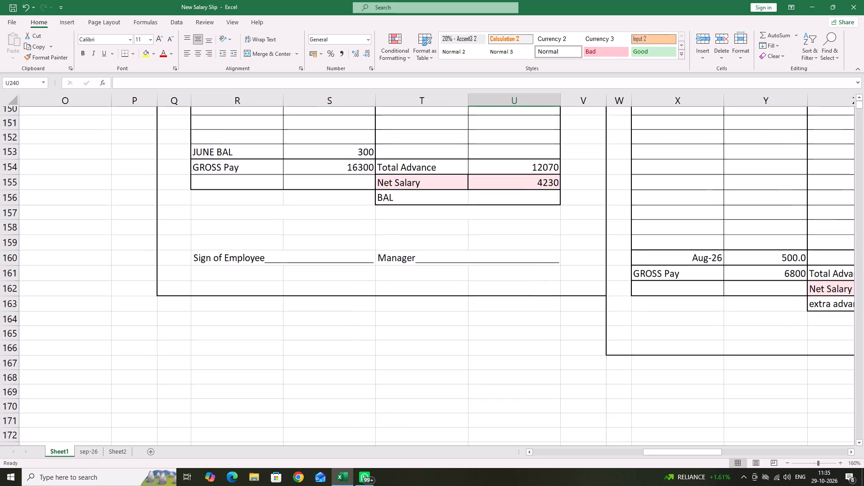
{"action": "scroll", "coordinate": [191, 341], "scroll_direction": "up", "scroll_amount": 20}
{"action": "scroll", "coordinate": [191, 341], "scroll_direction": "up", "scroll_amount": 18}
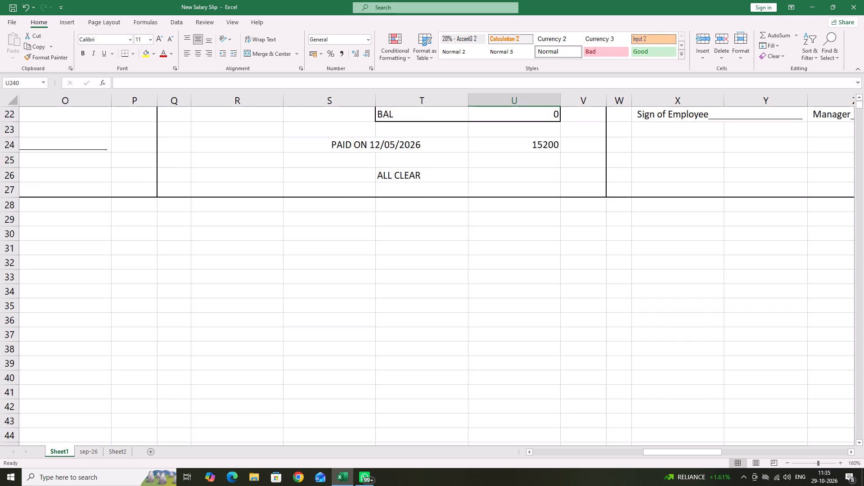
{"action": "scroll", "coordinate": [190, 342], "scroll_direction": "up", "scroll_amount": 16}
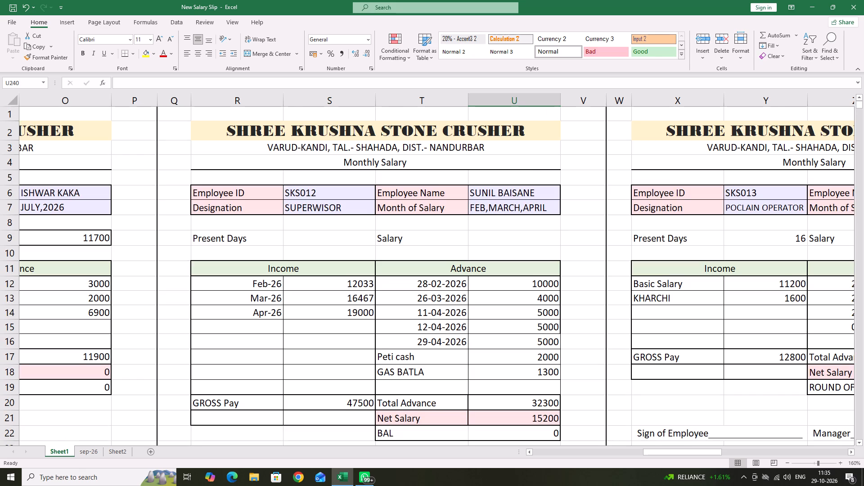
{"action": "left_click_drag", "start_coordinate": [174, 120], "coordinate": [568, 473]}
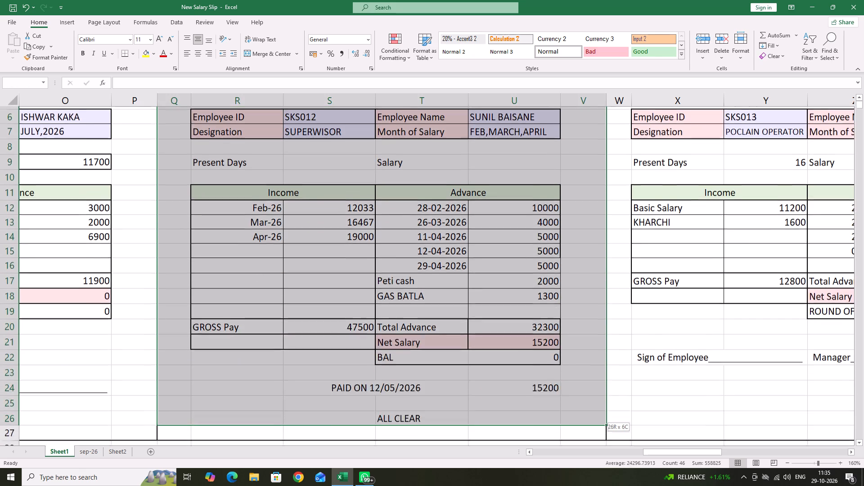
{"action": "left_click_drag", "start_coordinate": [568, 473], "coordinate": [568, 474]}
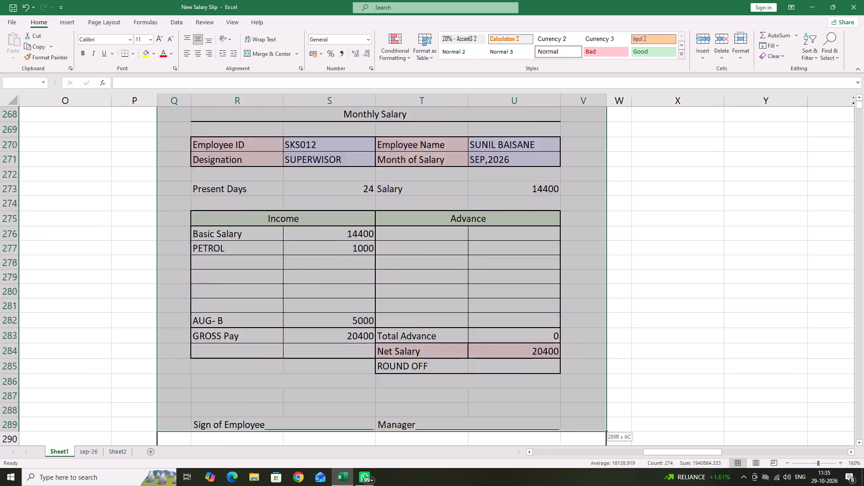
{"action": "left_click_drag", "start_coordinate": [568, 474], "coordinate": [584, 49]}
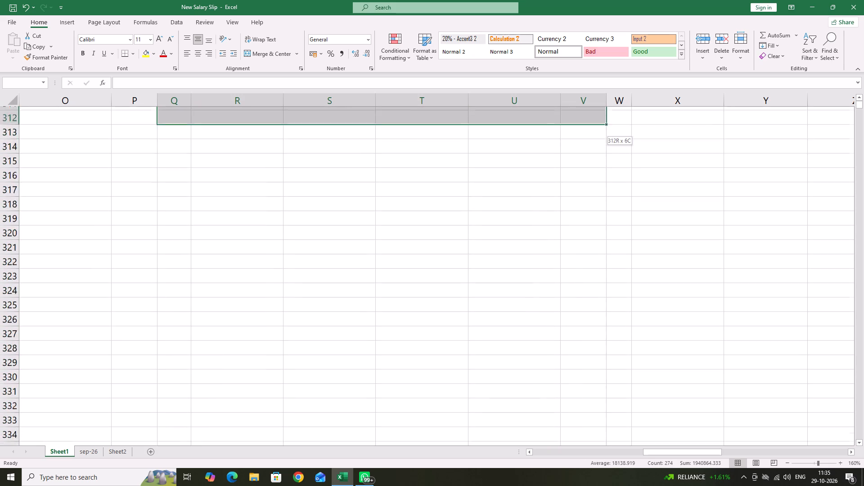
{"action": "left_click_drag", "start_coordinate": [584, 49], "coordinate": [588, 441]}
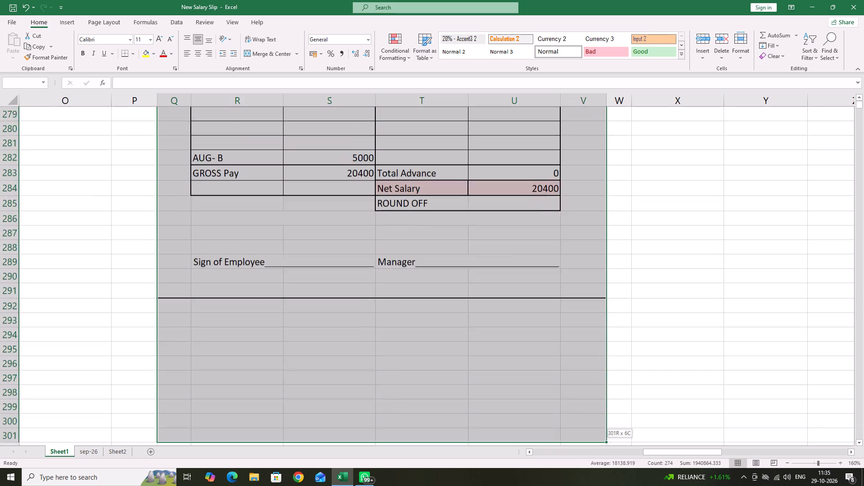
{"action": "left_click_drag", "start_coordinate": [588, 441], "coordinate": [582, 280]}
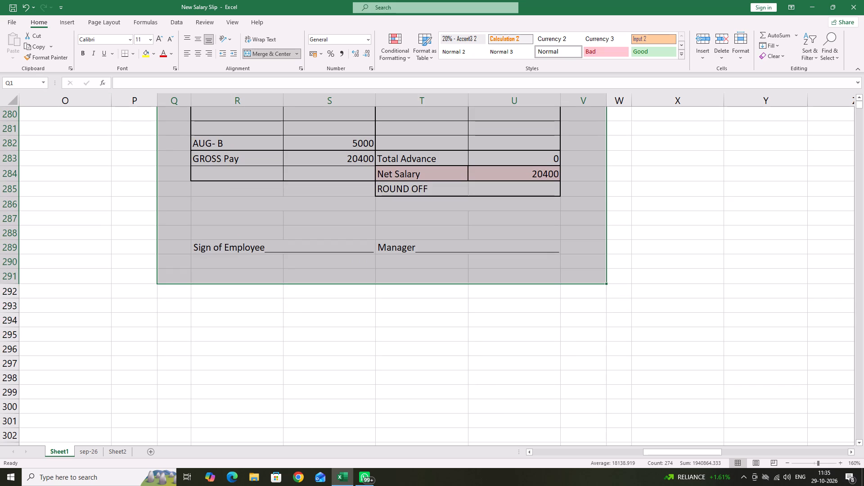
{"action": "left_click", "coordinate": [9, 21]}
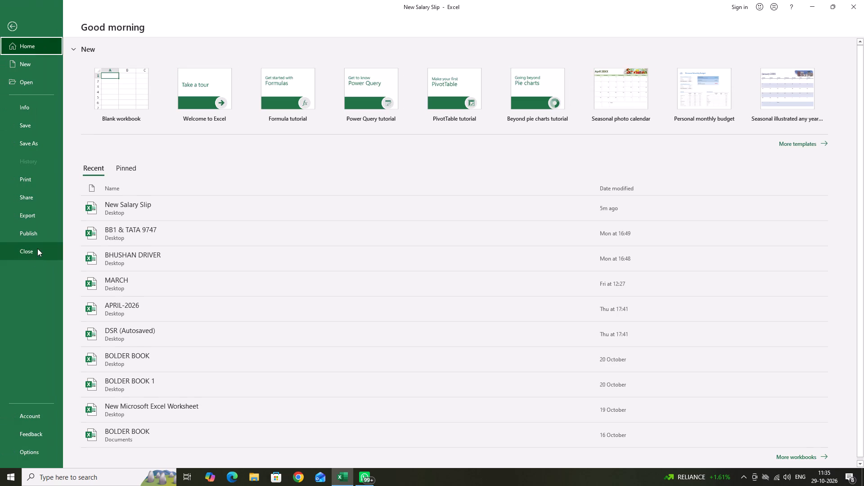
{"action": "left_click", "coordinate": [41, 217]}
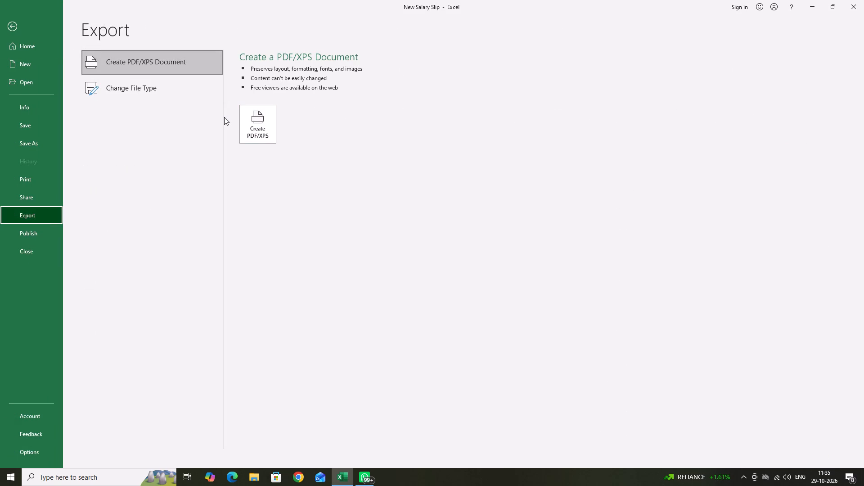
{"action": "left_click", "coordinate": [210, 69]}
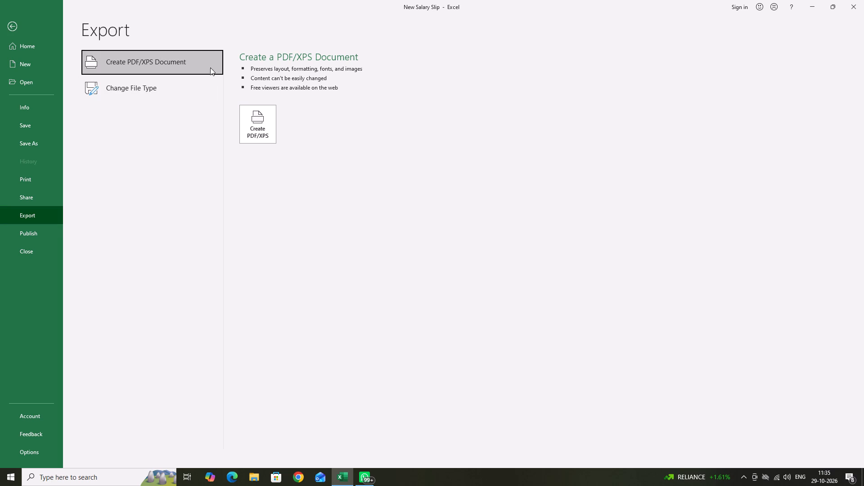
{"action": "left_click", "coordinate": [263, 128]}
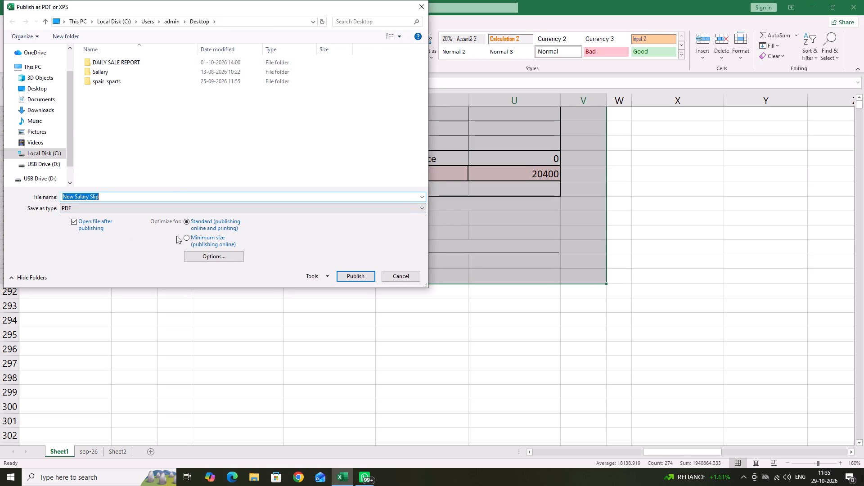
{"action": "left_click", "coordinate": [211, 258]}
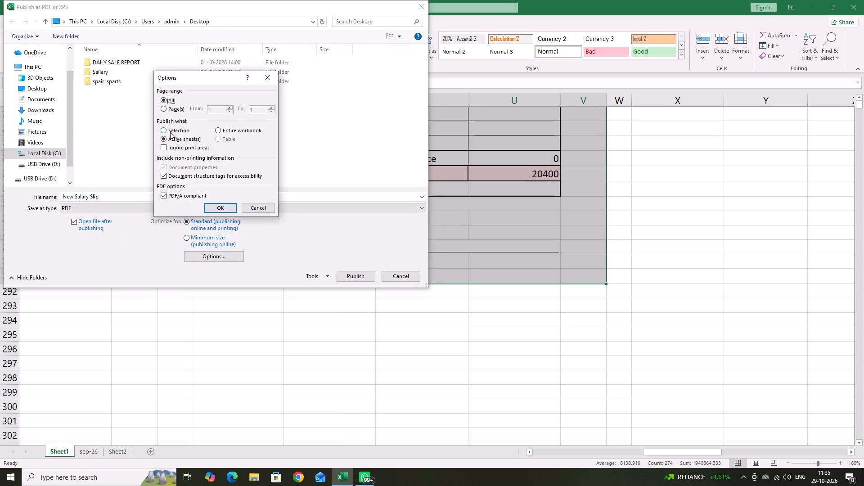
Publish only the selected range as a PDF named New Salary Slip in the supervisor's folder inside Sallary on the Desktop.
{"action": "left_click", "coordinate": [170, 132]}
{"action": "left_click", "coordinate": [216, 205]}
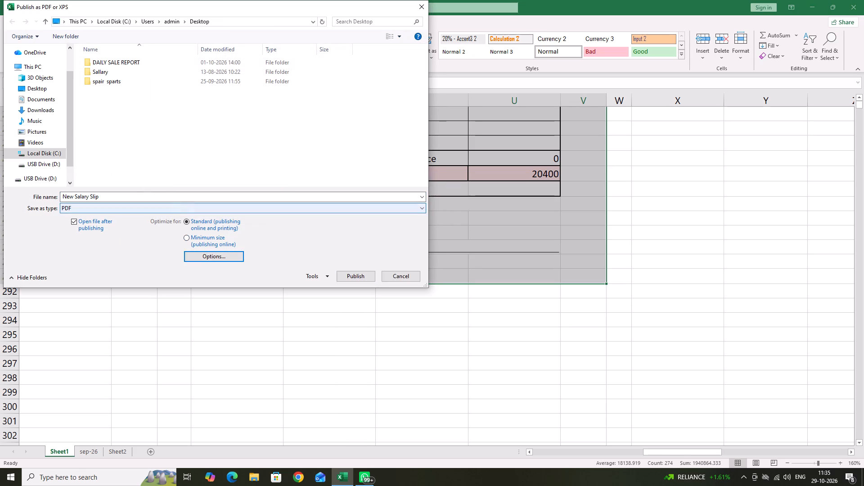
{"action": "left_click", "coordinate": [115, 64]}
{"action": "double_click", "coordinate": [115, 71]}
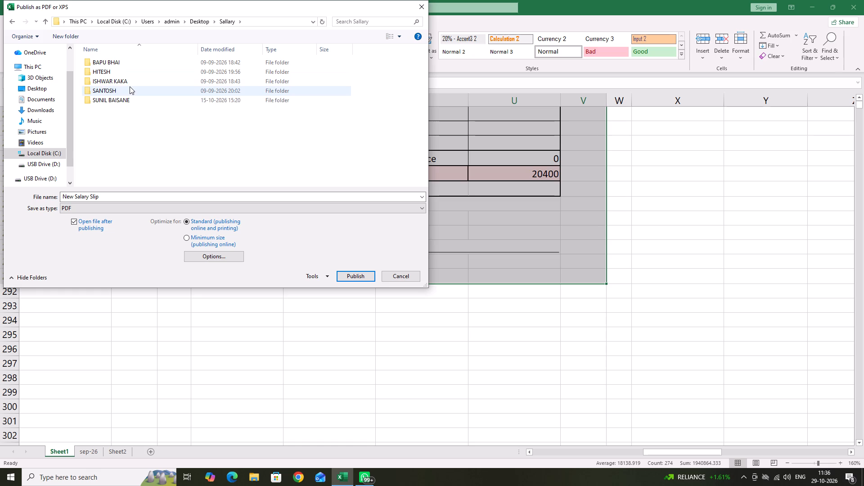
{"action": "double_click", "coordinate": [130, 103]}
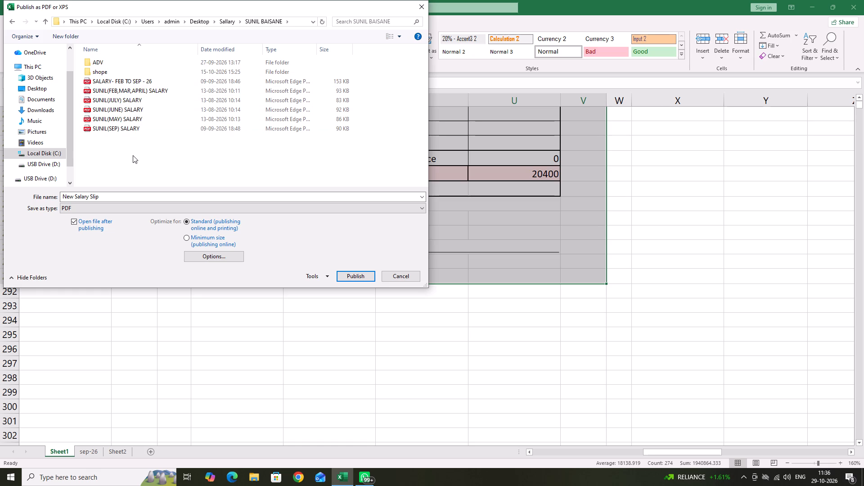
{"action": "left_click", "coordinate": [123, 197]}
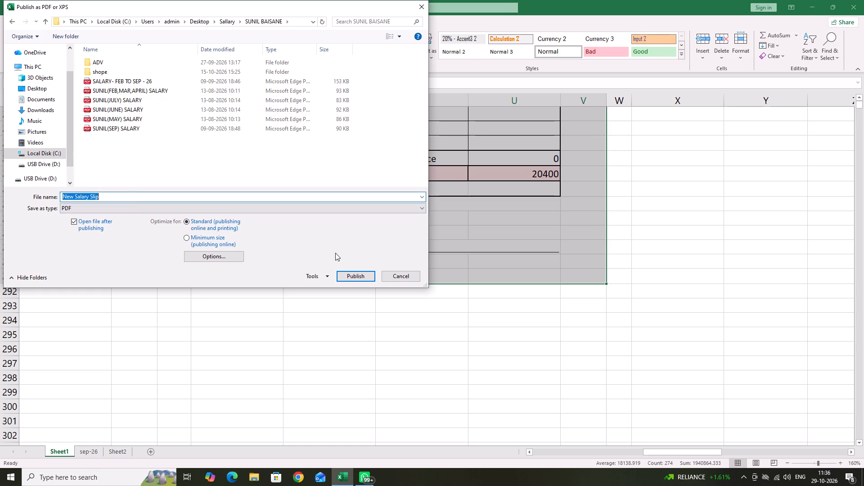
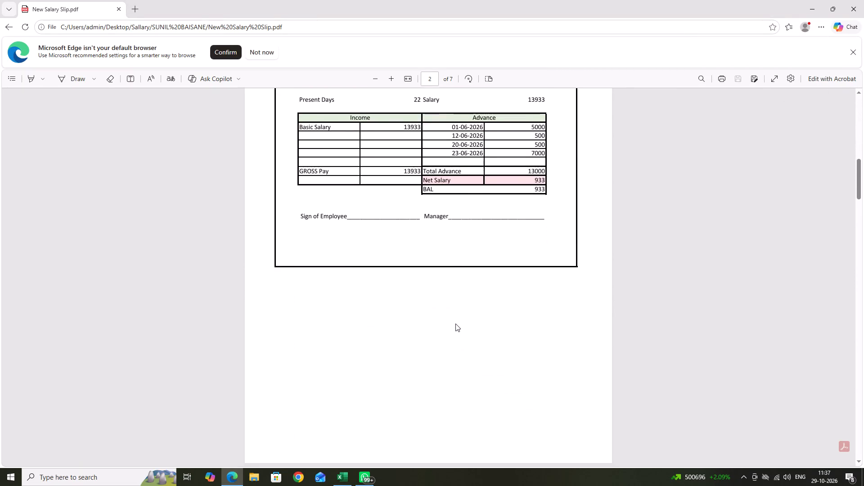
{"action": "scroll", "coordinate": [455, 324], "scroll_direction": "down", "scroll_amount": 7}
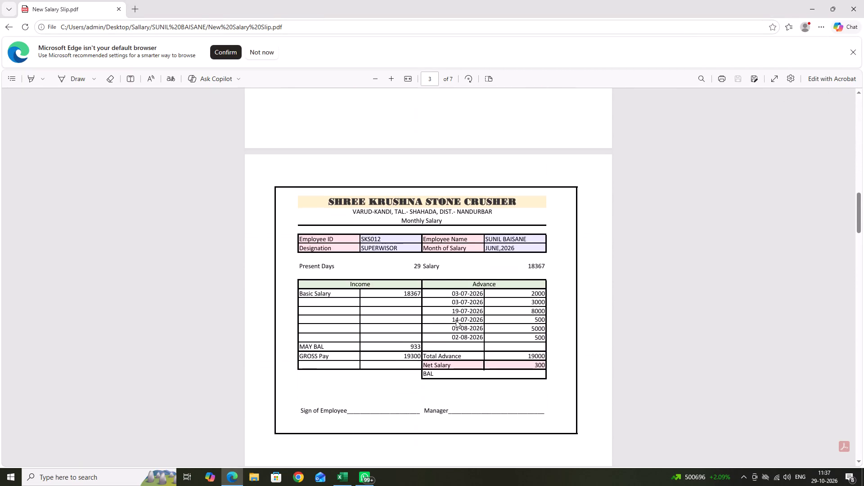
{"action": "scroll", "coordinate": [456, 320], "scroll_direction": "down", "scroll_amount": 10}
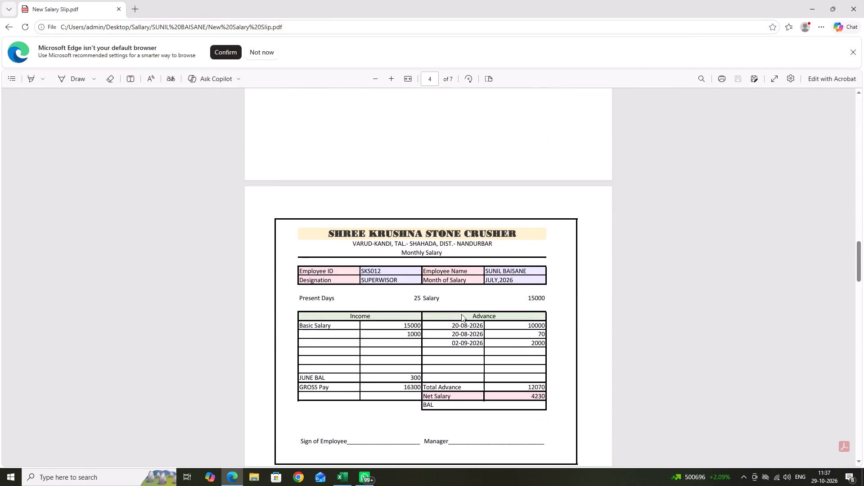
{"action": "scroll", "coordinate": [461, 314], "scroll_direction": "down", "scroll_amount": 5}
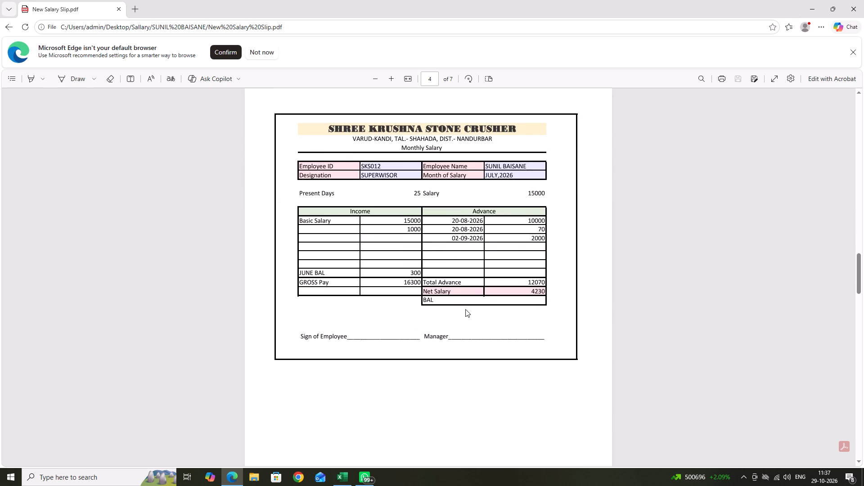
{"action": "scroll", "coordinate": [466, 308], "scroll_direction": "down", "scroll_amount": 8}
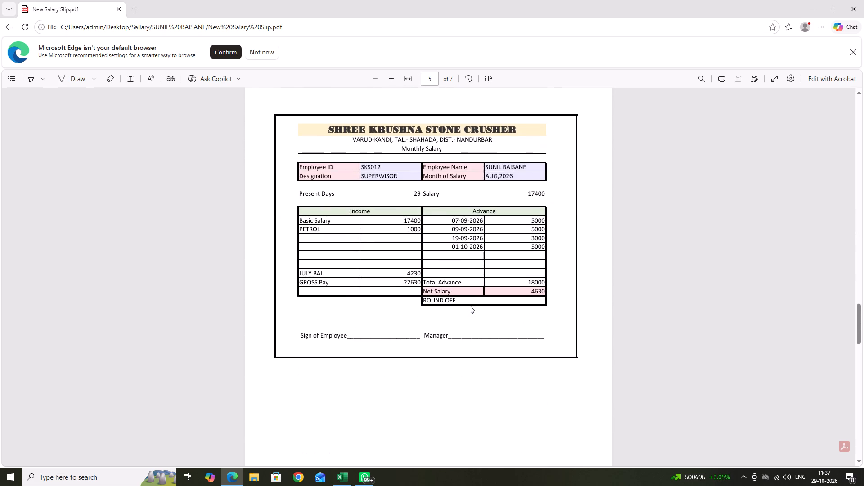
{"action": "scroll", "coordinate": [471, 304], "scroll_direction": "down", "scroll_amount": 1}
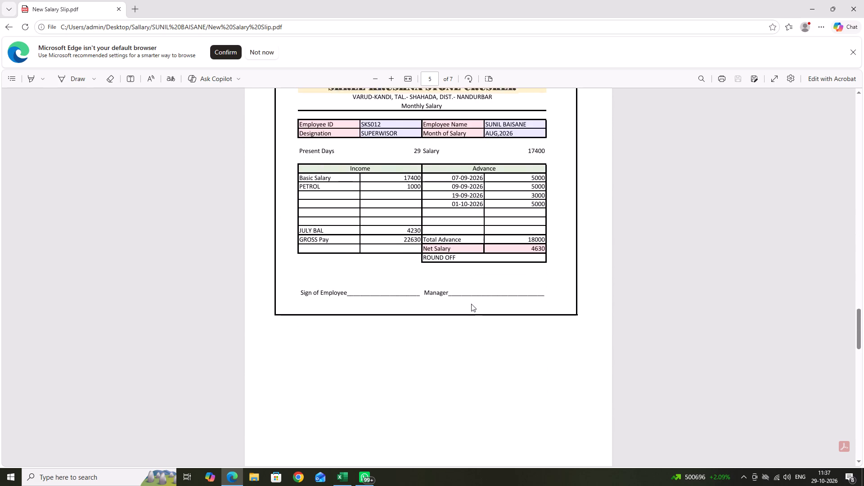
{"action": "scroll", "coordinate": [471, 304], "scroll_direction": "down", "scroll_amount": 7}
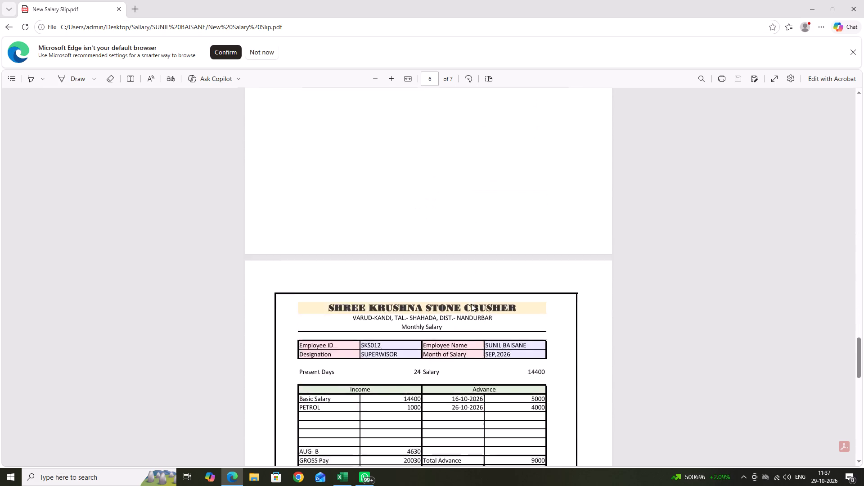
{"action": "scroll", "coordinate": [471, 304], "scroll_direction": "down", "scroll_amount": 2}
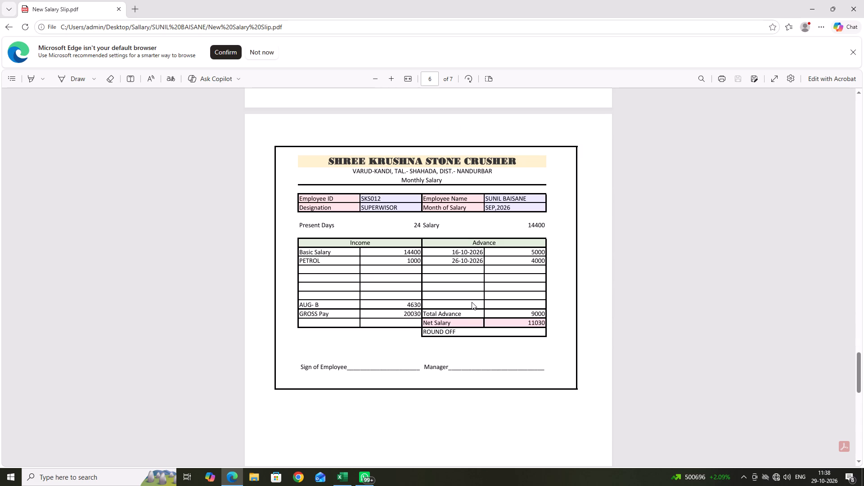
{"action": "scroll", "coordinate": [473, 279], "scroll_direction": "down", "scroll_amount": 3}
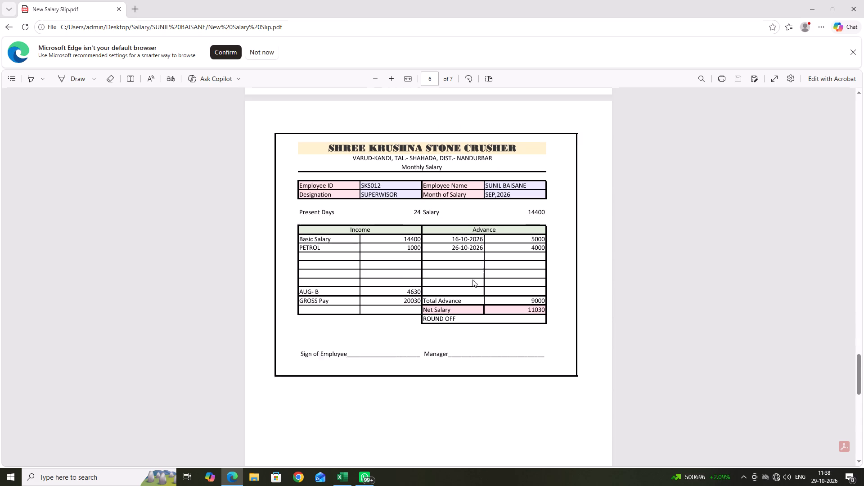
Compare the two September 2026 slips on pages 6 and 7 of the PDF, checking advances, August balance, net salary and the page break.
{"action": "scroll", "coordinate": [472, 279], "scroll_direction": "down", "scroll_amount": 6}
{"action": "scroll", "coordinate": [472, 279], "scroll_direction": "up", "scroll_amount": 3}
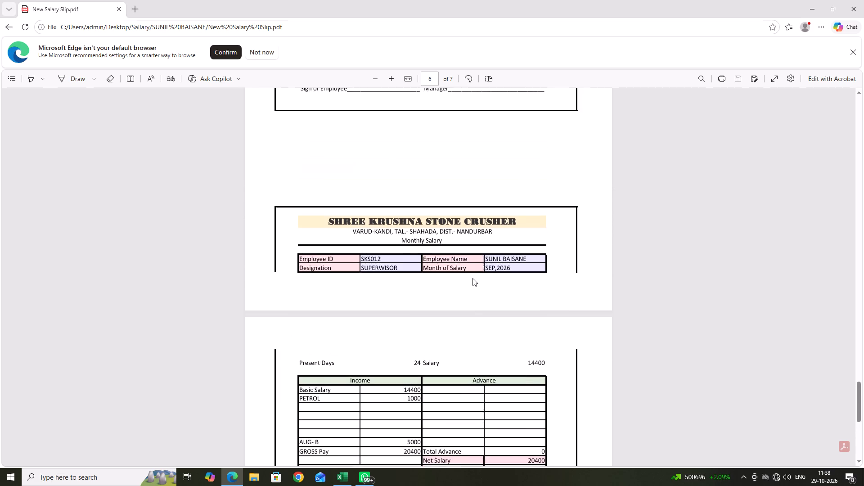
{"action": "scroll", "coordinate": [472, 278], "scroll_direction": "up", "scroll_amount": 2}
{"action": "scroll", "coordinate": [474, 276], "scroll_direction": "down", "scroll_amount": 4}
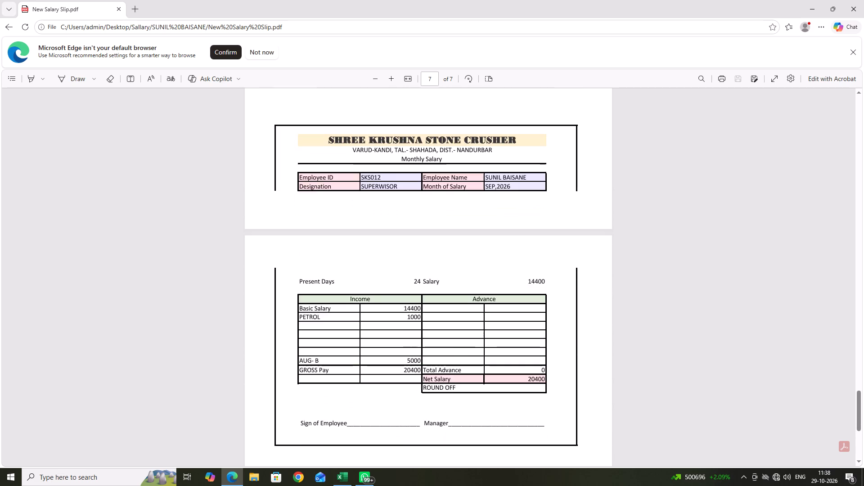
{"action": "scroll", "coordinate": [474, 276], "scroll_direction": "down", "scroll_amount": 1}
{"action": "scroll", "coordinate": [474, 276], "scroll_direction": "up", "scroll_amount": 2}
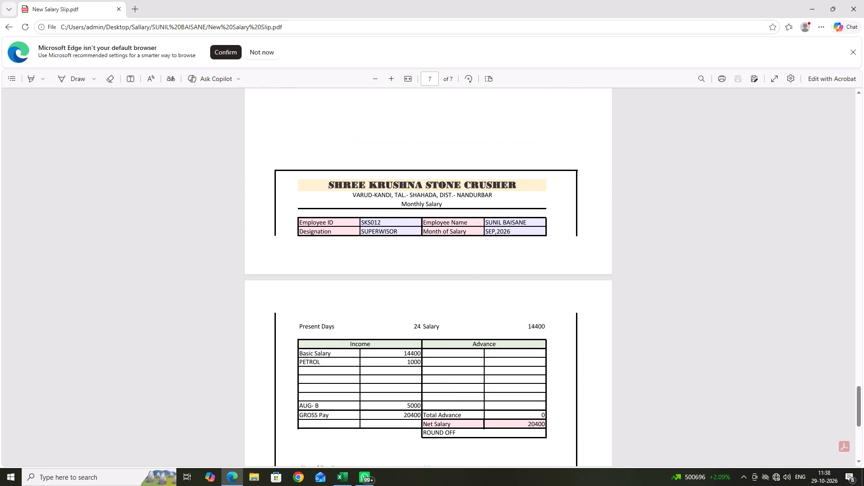
{"action": "scroll", "coordinate": [474, 272], "scroll_direction": "up", "scroll_amount": 6}
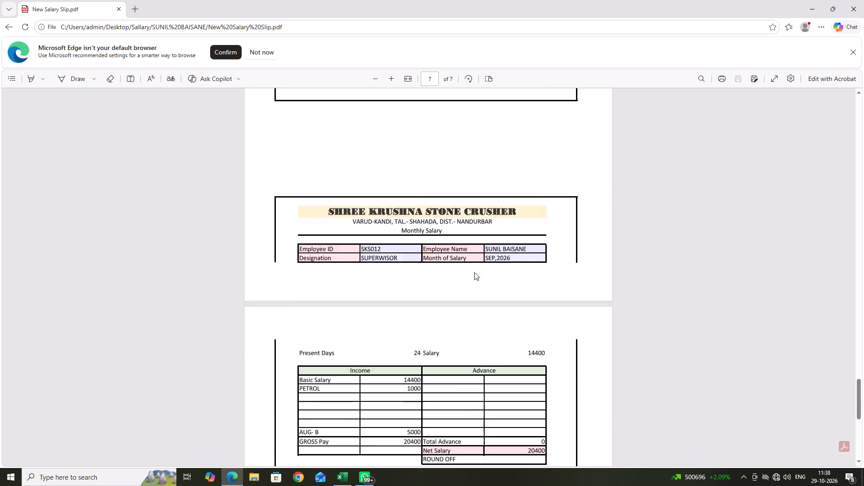
{"action": "scroll", "coordinate": [474, 272], "scroll_direction": "up", "scroll_amount": 9}
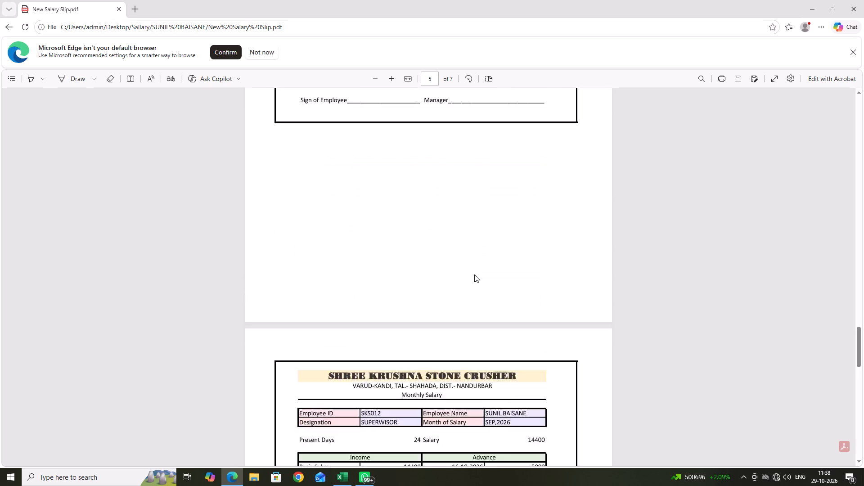
{"action": "scroll", "coordinate": [474, 274], "scroll_direction": "up", "scroll_amount": 1}
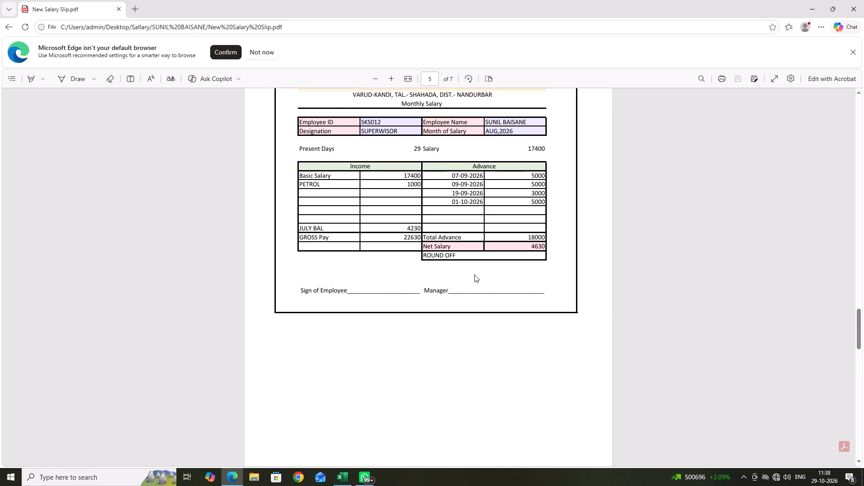
{"action": "scroll", "coordinate": [474, 274], "scroll_direction": "down", "scroll_amount": 8}
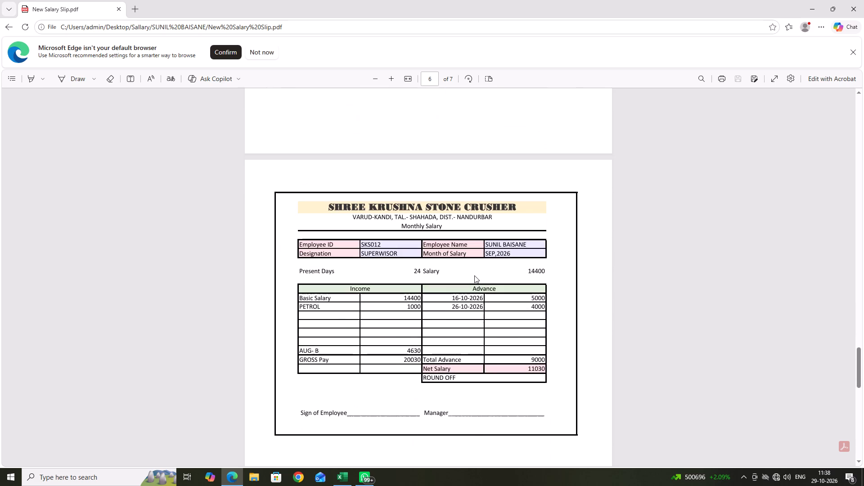
{"action": "scroll", "coordinate": [474, 275], "scroll_direction": "down", "scroll_amount": 10}
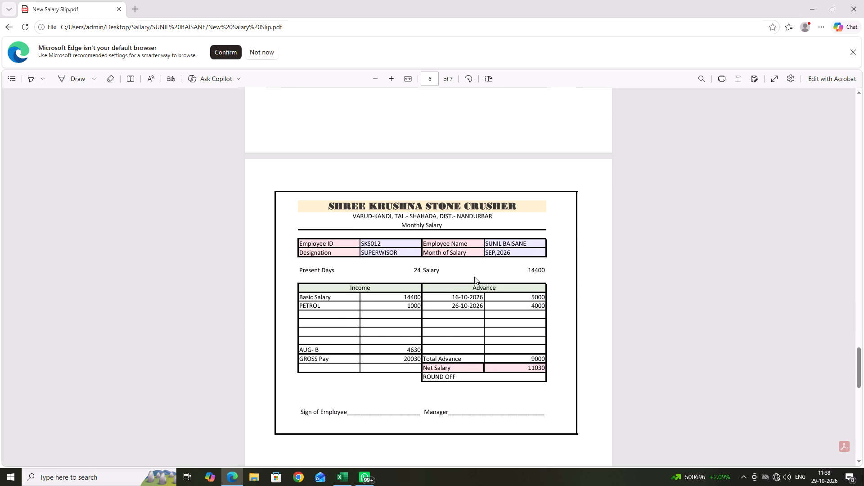
{"action": "scroll", "coordinate": [474, 277], "scroll_direction": "down", "scroll_amount": 11}
{"action": "scroll", "coordinate": [472, 298], "scroll_direction": "up", "scroll_amount": 4}
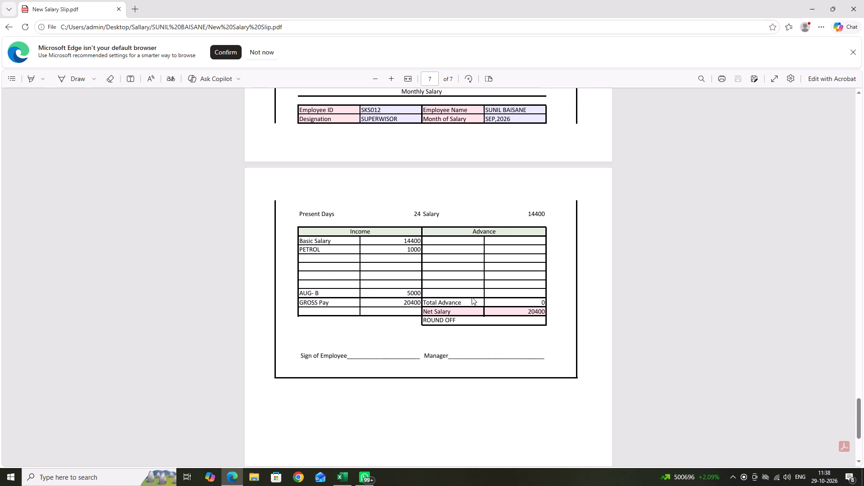
{"action": "scroll", "coordinate": [472, 297], "scroll_direction": "up", "scroll_amount": 2}
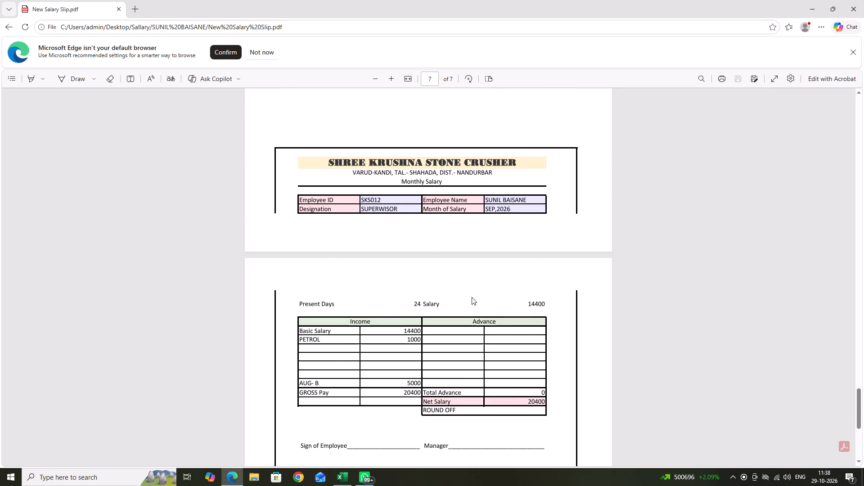
{"action": "scroll", "coordinate": [472, 297], "scroll_direction": "up", "scroll_amount": 4}
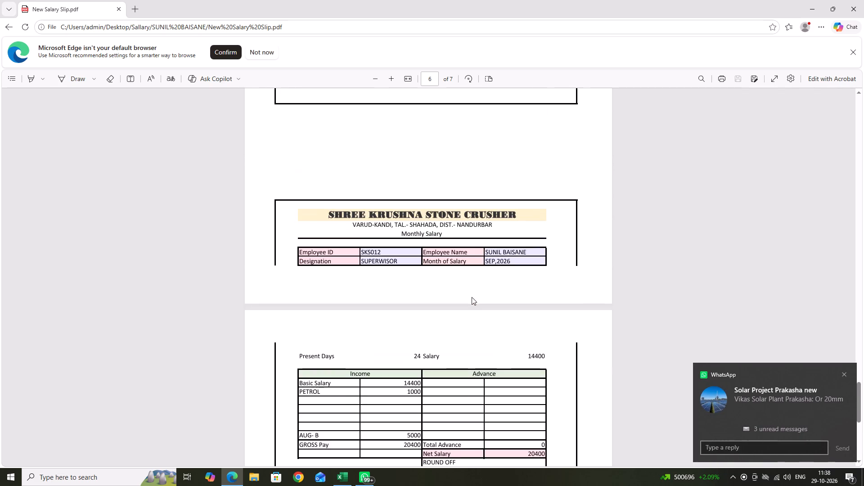
{"action": "scroll", "coordinate": [472, 297], "scroll_direction": "up", "scroll_amount": 2}
{"action": "scroll", "coordinate": [472, 297], "scroll_direction": "down", "scroll_amount": 3}
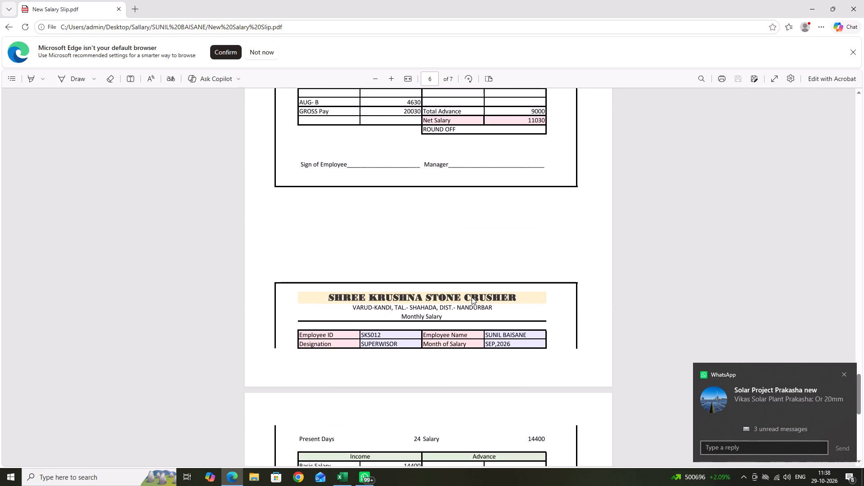
{"action": "scroll", "coordinate": [472, 297], "scroll_direction": "down", "scroll_amount": 3}
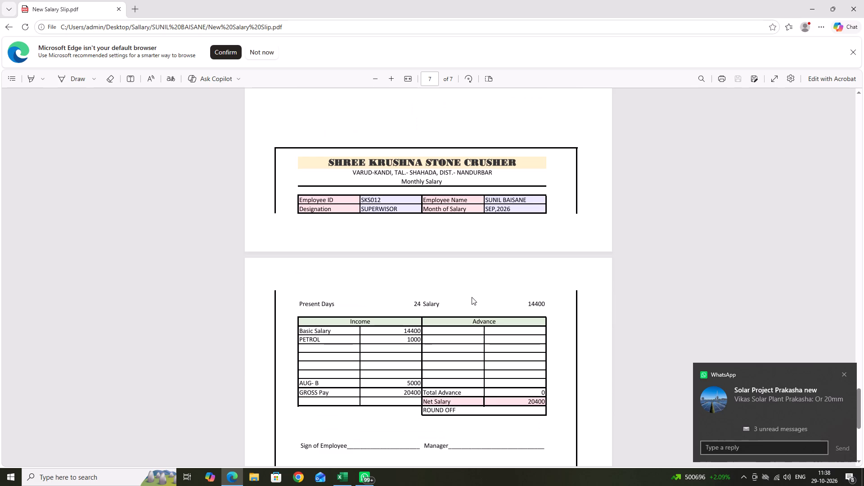
{"action": "scroll", "coordinate": [472, 297], "scroll_direction": "up", "scroll_amount": 3}
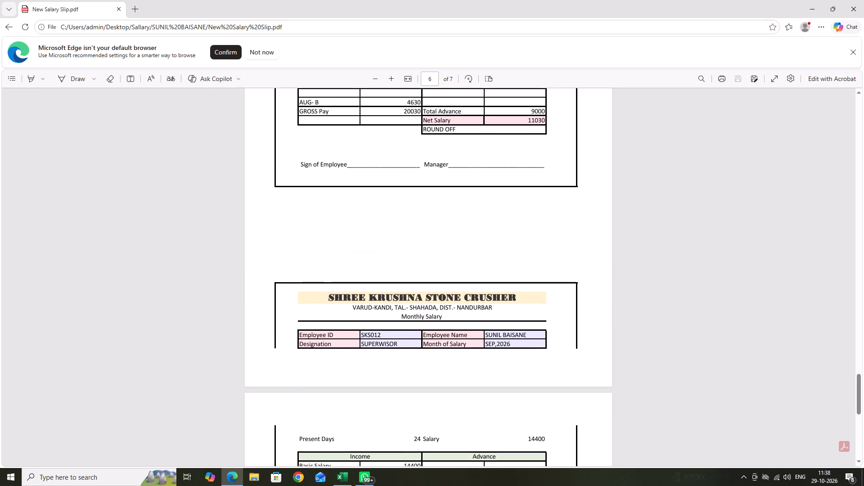
{"action": "scroll", "coordinate": [472, 295], "scroll_direction": "down", "scroll_amount": 1}
{"action": "scroll", "coordinate": [472, 295], "scroll_direction": "up", "scroll_amount": 2}
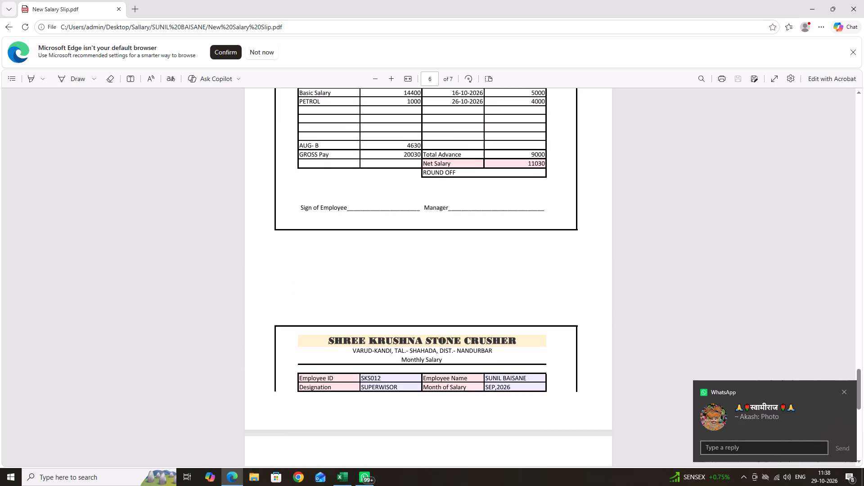
{"action": "scroll", "coordinate": [472, 295], "scroll_direction": "down", "scroll_amount": 3}
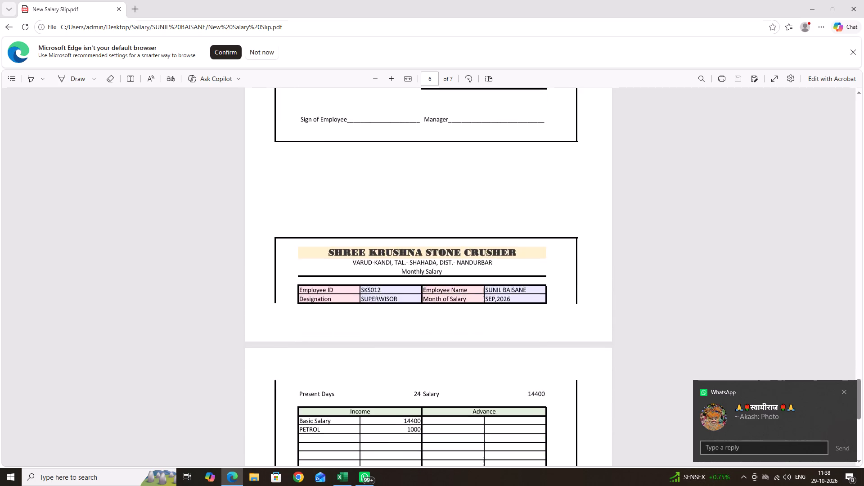
{"action": "scroll", "coordinate": [472, 295], "scroll_direction": "down", "scroll_amount": 3}
{"action": "scroll", "coordinate": [472, 295], "scroll_direction": "up", "scroll_amount": 4}
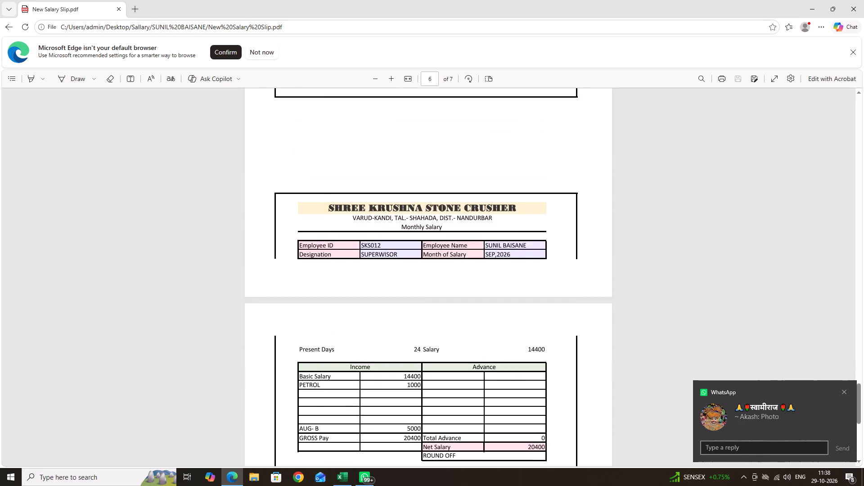
{"action": "scroll", "coordinate": [472, 295], "scroll_direction": "up", "scroll_amount": 4}
{"action": "scroll", "coordinate": [472, 295], "scroll_direction": "down", "scroll_amount": 4}
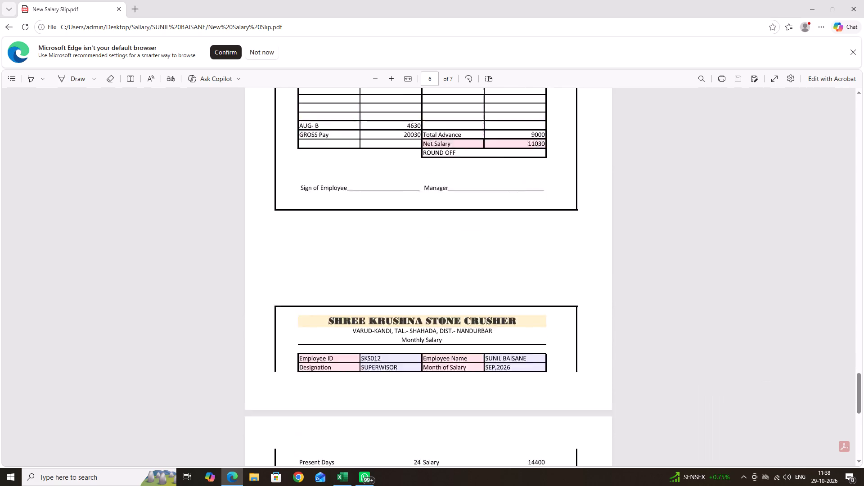
{"action": "scroll", "coordinate": [472, 295], "scroll_direction": "down", "scroll_amount": 4}
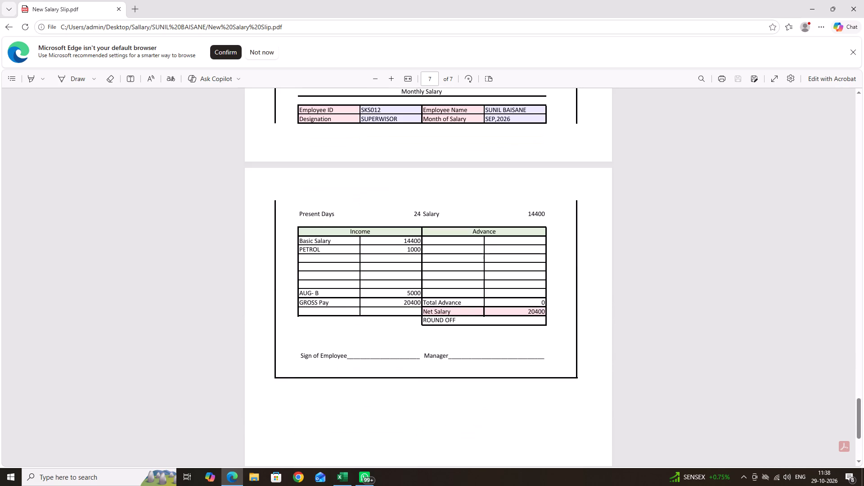
{"action": "scroll", "coordinate": [472, 295], "scroll_direction": "up", "scroll_amount": 7}
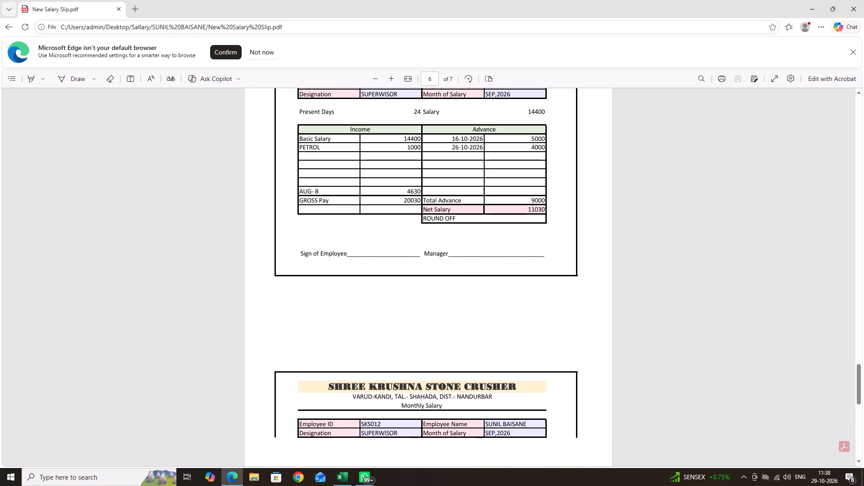
{"action": "scroll", "coordinate": [399, 397], "scroll_direction": "down", "scroll_amount": 2}
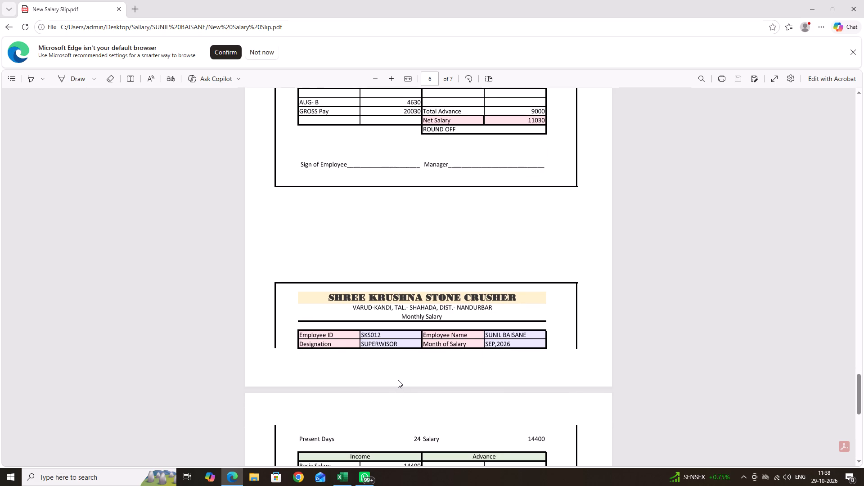
{"action": "scroll", "coordinate": [398, 380], "scroll_direction": "down", "scroll_amount": 2}
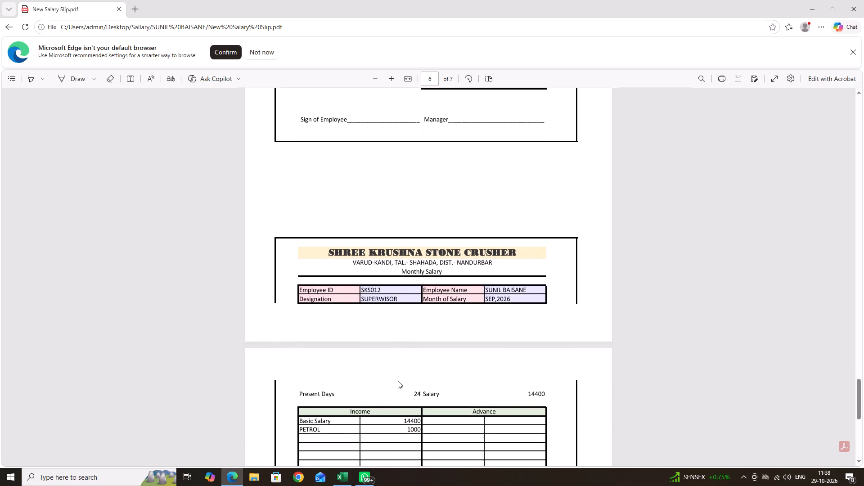
{"action": "scroll", "coordinate": [398, 381], "scroll_direction": "down", "scroll_amount": 2}
{"action": "scroll", "coordinate": [398, 386], "scroll_direction": "up", "scroll_amount": 5}
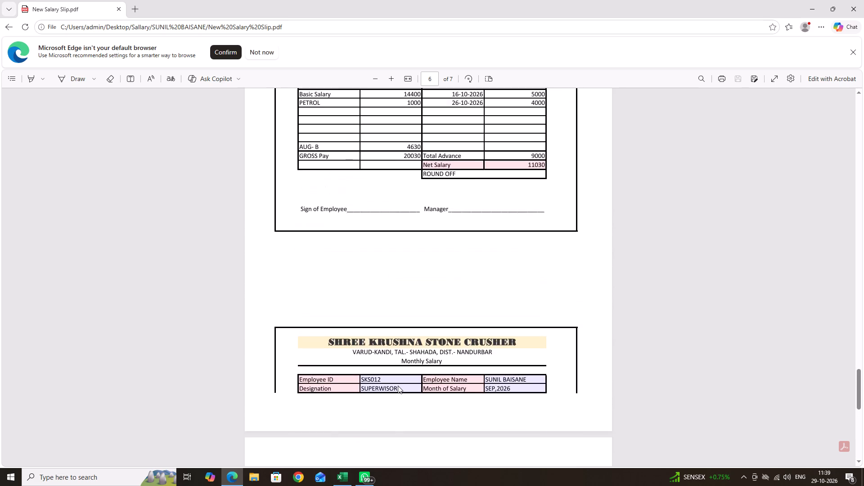
{"action": "scroll", "coordinate": [398, 386], "scroll_direction": "up", "scroll_amount": 2}
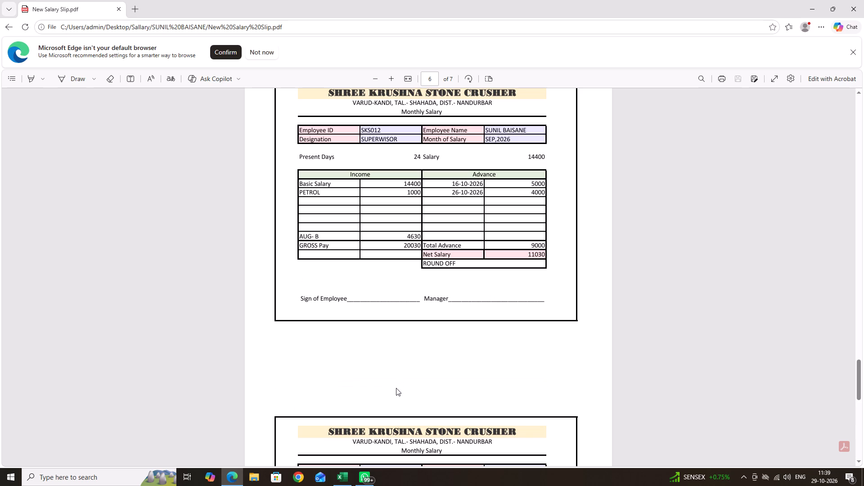
Review all the supervisor's slips in the PDF from the combined February, March and April slip on page 1 through September 2026.
{"action": "scroll", "coordinate": [311, 316], "scroll_direction": "up", "scroll_amount": 6}
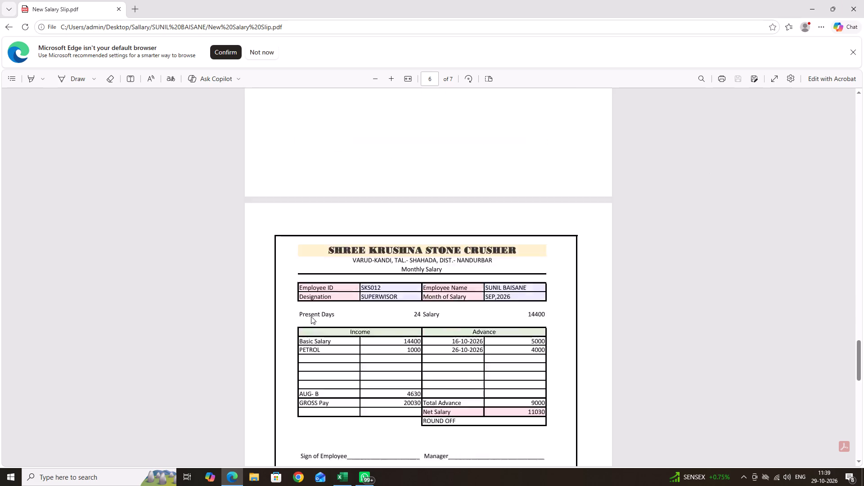
{"action": "scroll", "coordinate": [311, 316], "scroll_direction": "up", "scroll_amount": 20}
{"action": "scroll", "coordinate": [311, 316], "scroll_direction": "up", "scroll_amount": 20}
{"action": "scroll", "coordinate": [311, 316], "scroll_direction": "up", "scroll_amount": 3}
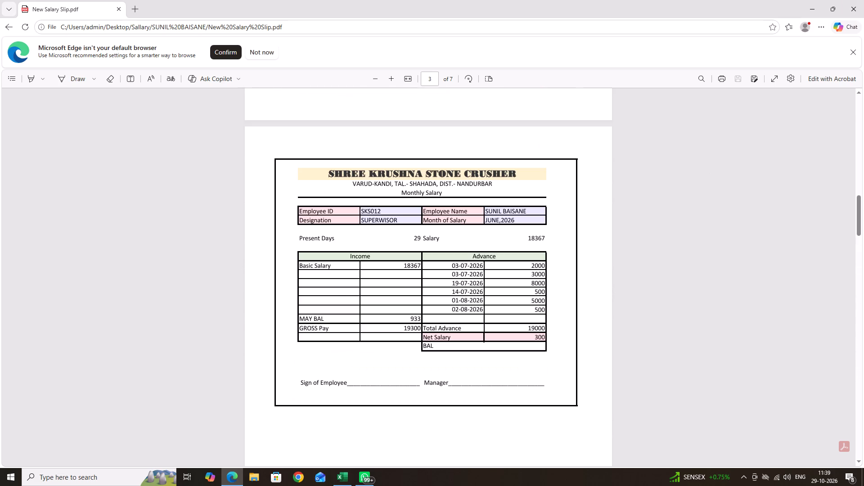
{"action": "scroll", "coordinate": [310, 317], "scroll_direction": "up", "scroll_amount": 20}
{"action": "scroll", "coordinate": [310, 317], "scroll_direction": "up", "scroll_amount": 15}
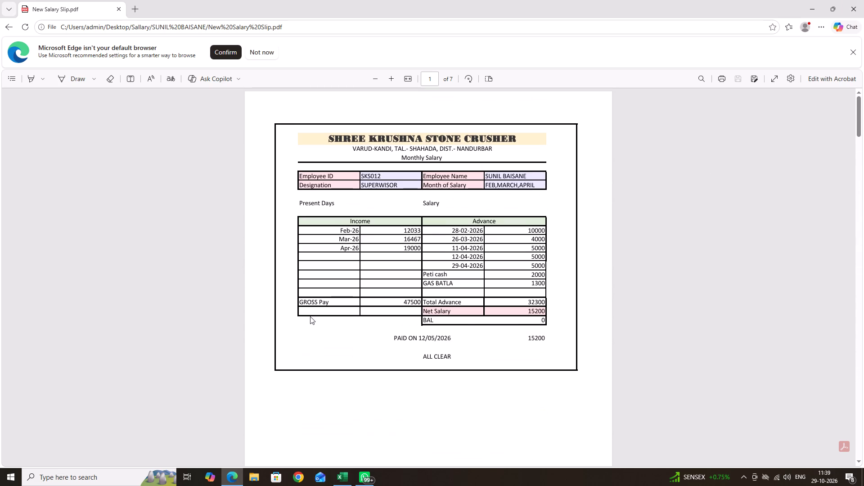
{"action": "scroll", "coordinate": [310, 316], "scroll_direction": "up", "scroll_amount": 18}
{"action": "scroll", "coordinate": [335, 328], "scroll_direction": "down", "scroll_amount": 12}
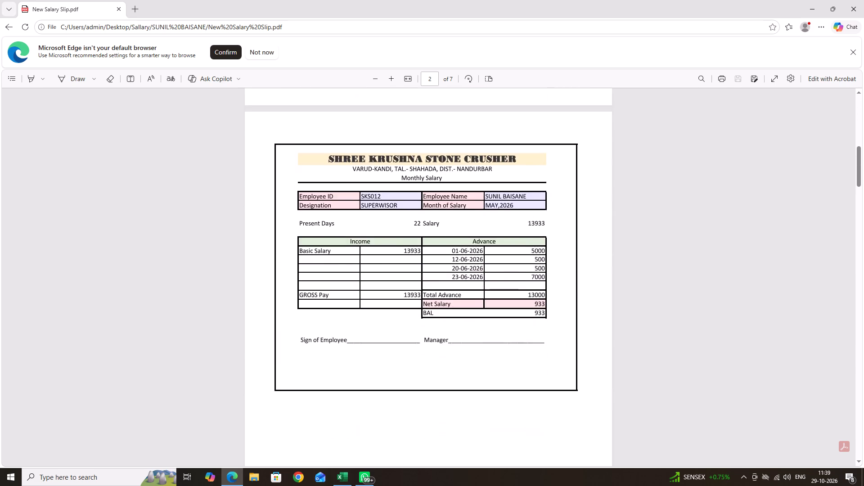
{"action": "scroll", "coordinate": [359, 314], "scroll_direction": "down", "scroll_amount": 12}
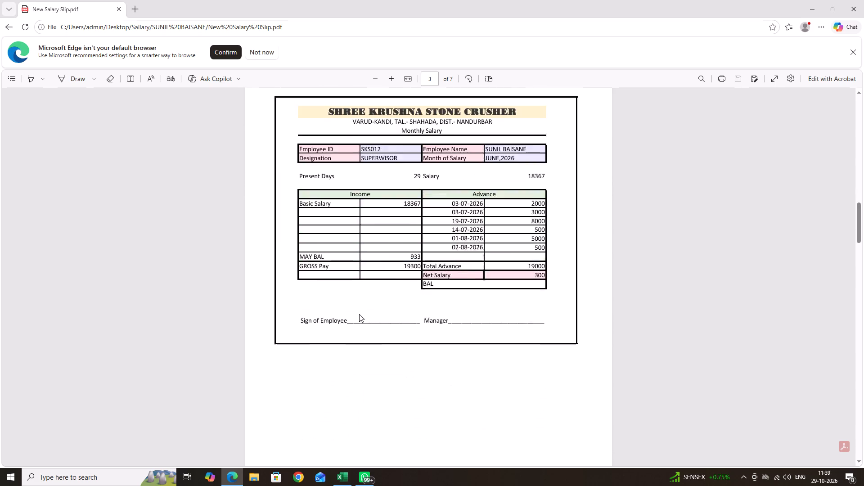
{"action": "scroll", "coordinate": [359, 314], "scroll_direction": "down", "scroll_amount": 12}
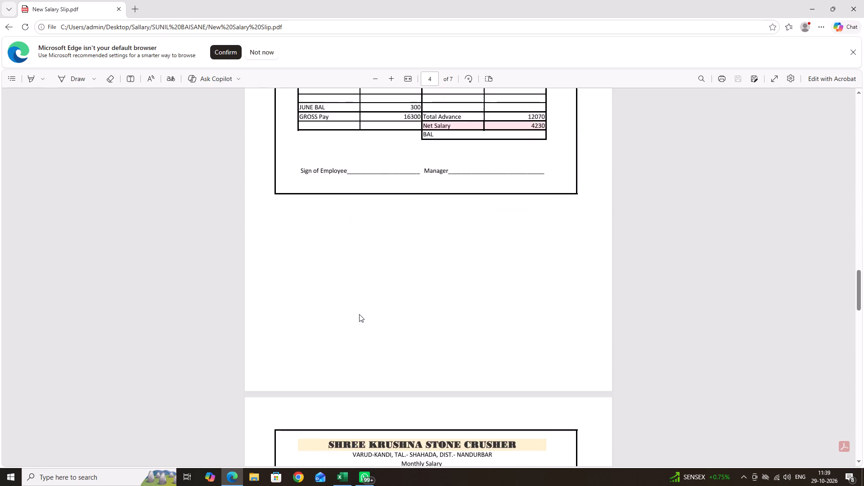
{"action": "scroll", "coordinate": [359, 314], "scroll_direction": "down", "scroll_amount": 12}
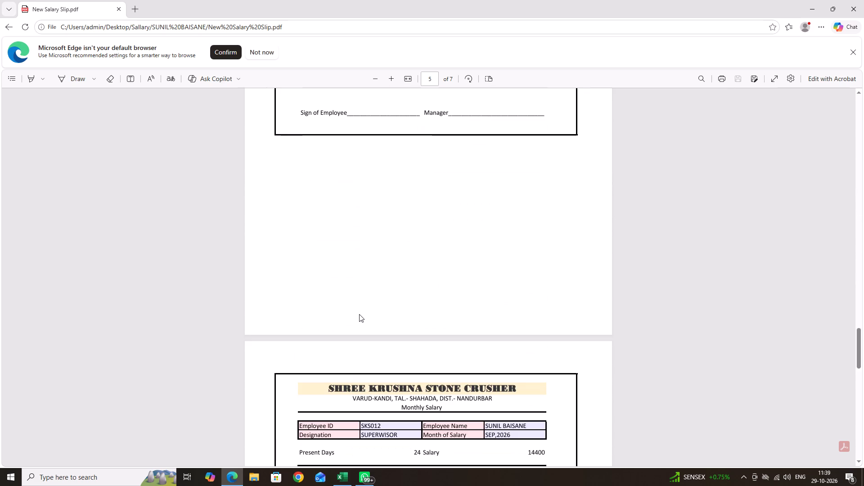
{"action": "scroll", "coordinate": [359, 314], "scroll_direction": "down", "scroll_amount": 10}
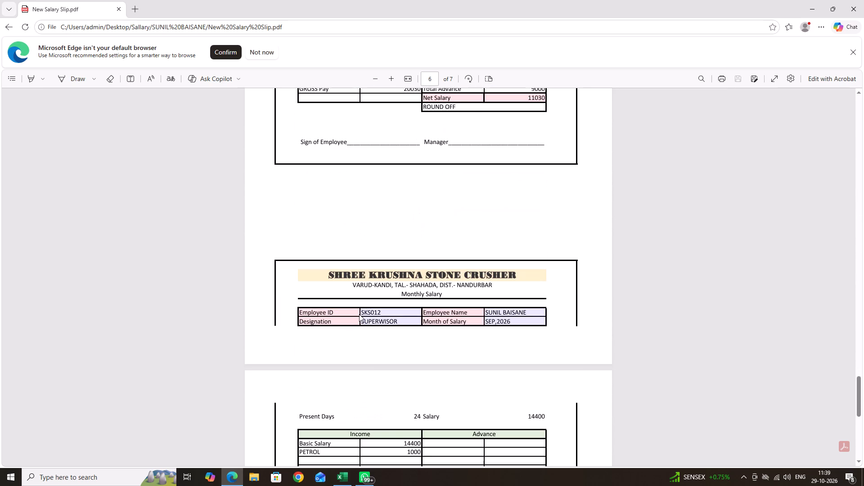
Recheck the two September 2026 slips on pages 6 and 7 against each other and against the August slip's balance.
{"action": "scroll", "coordinate": [359, 314], "scroll_direction": "up", "scroll_amount": 3}
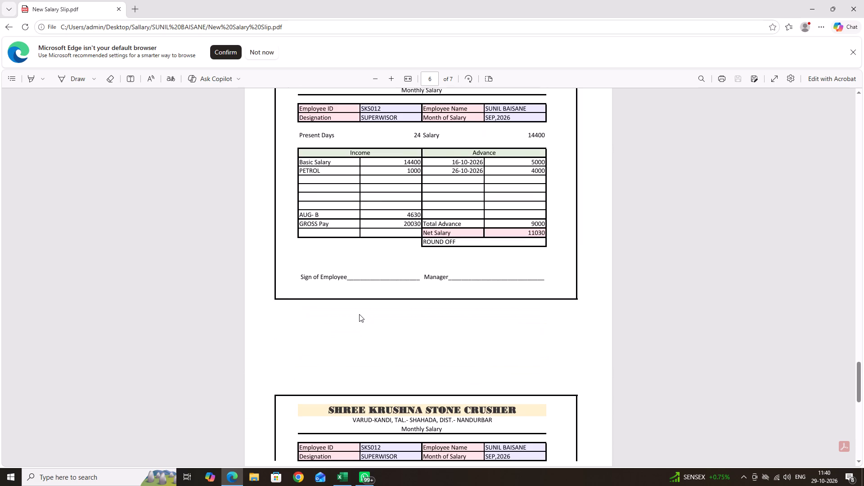
{"action": "scroll", "coordinate": [359, 314], "scroll_direction": "down", "scroll_amount": 5}
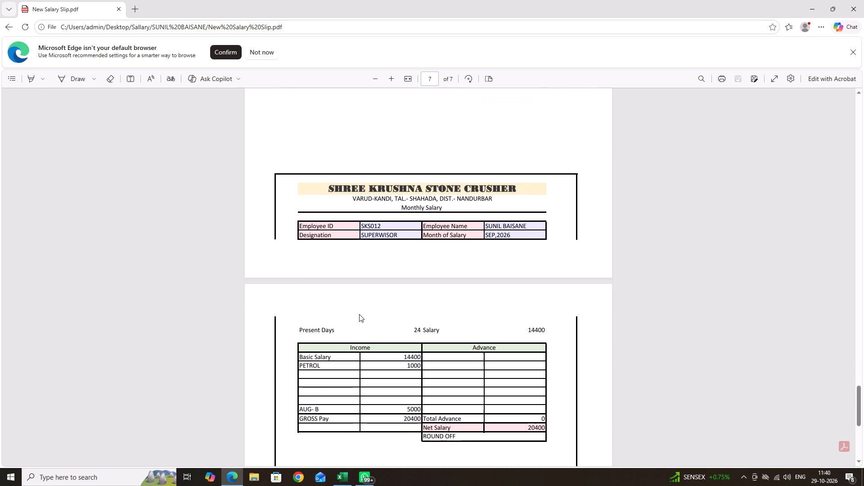
{"action": "scroll", "coordinate": [359, 314], "scroll_direction": "up", "scroll_amount": 4}
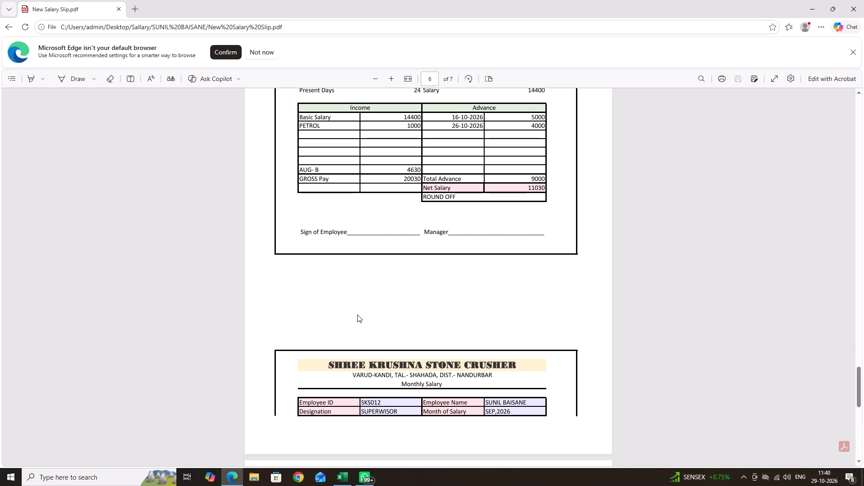
{"action": "scroll", "coordinate": [423, 171], "scroll_direction": "down", "scroll_amount": 3}
{"action": "scroll", "coordinate": [407, 252], "scroll_direction": "down", "scroll_amount": 1}
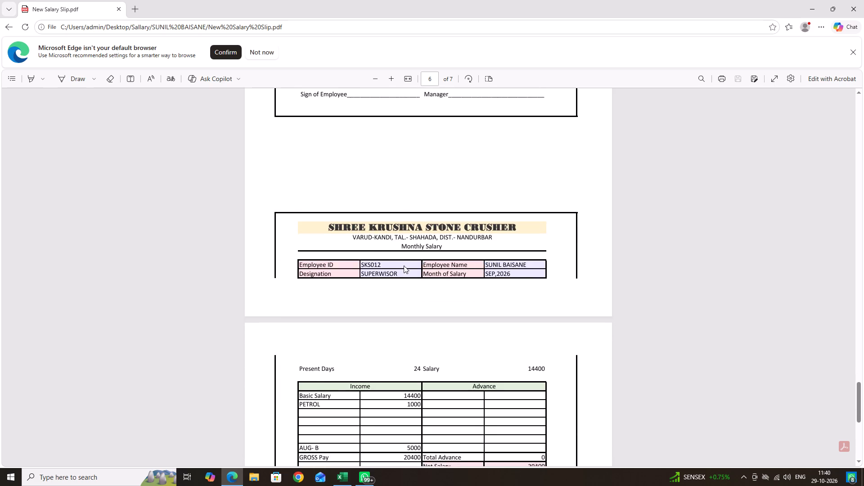
{"action": "scroll", "coordinate": [404, 265], "scroll_direction": "down", "scroll_amount": 1}
{"action": "scroll", "coordinate": [396, 275], "scroll_direction": "up", "scroll_amount": 9}
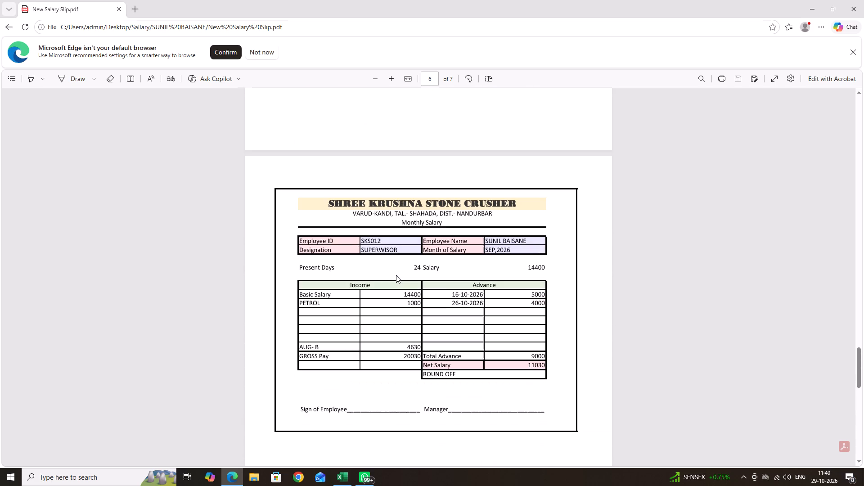
{"action": "scroll", "coordinate": [396, 275], "scroll_direction": "up", "scroll_amount": 4}
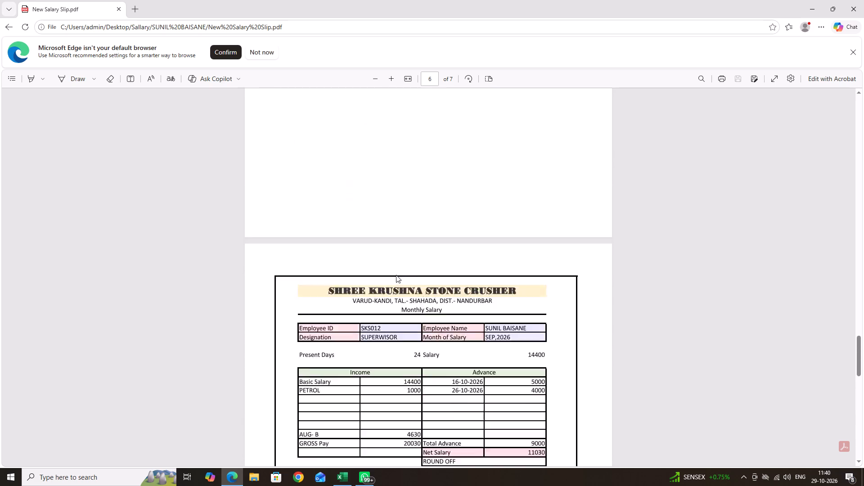
{"action": "scroll", "coordinate": [396, 275], "scroll_direction": "up", "scroll_amount": 3}
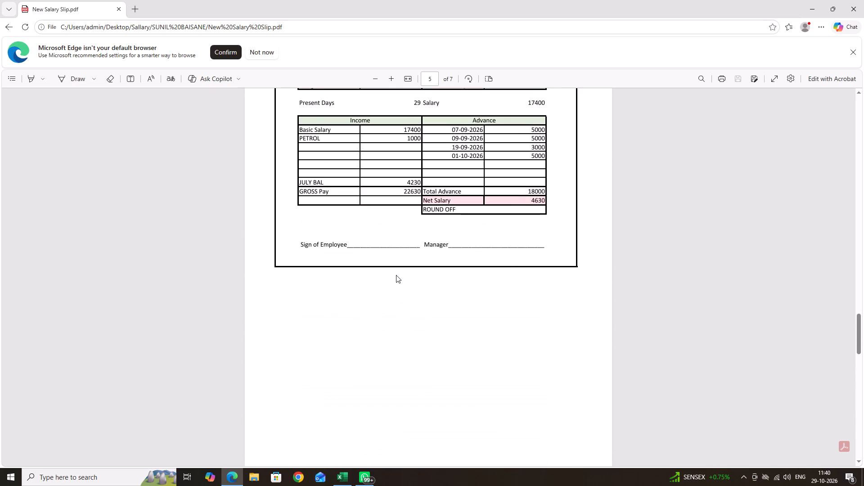
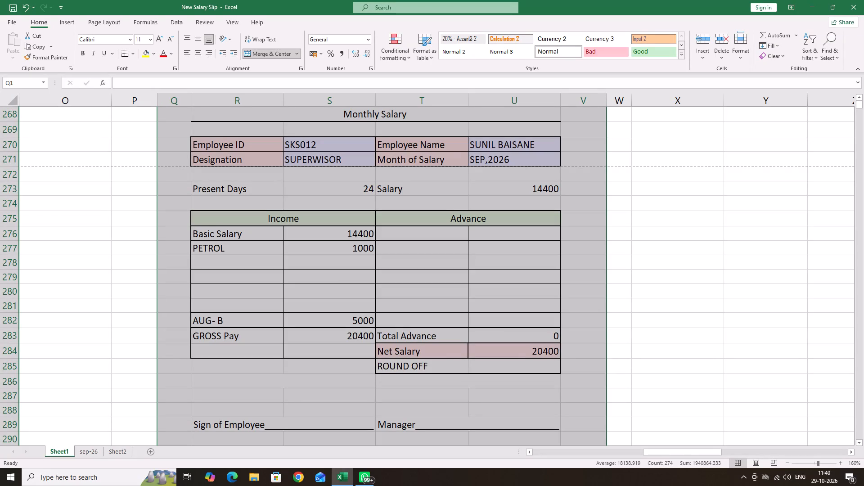
Compare the supervisor's two September 2026 slips on Sheet1 with each other and with the August slip's advances and balance.
{"action": "scroll", "coordinate": [120, 241], "scroll_direction": "up", "scroll_amount": 1}
{"action": "left_click", "coordinate": [192, 245]}
{"action": "scroll", "coordinate": [264, 241], "scroll_direction": "up", "scroll_amount": 4}
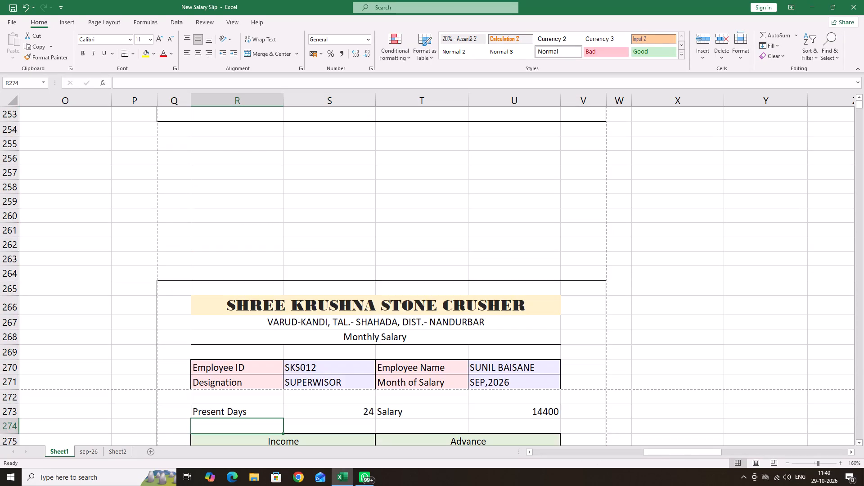
{"action": "scroll", "coordinate": [264, 241], "scroll_direction": "up", "scroll_amount": 8}
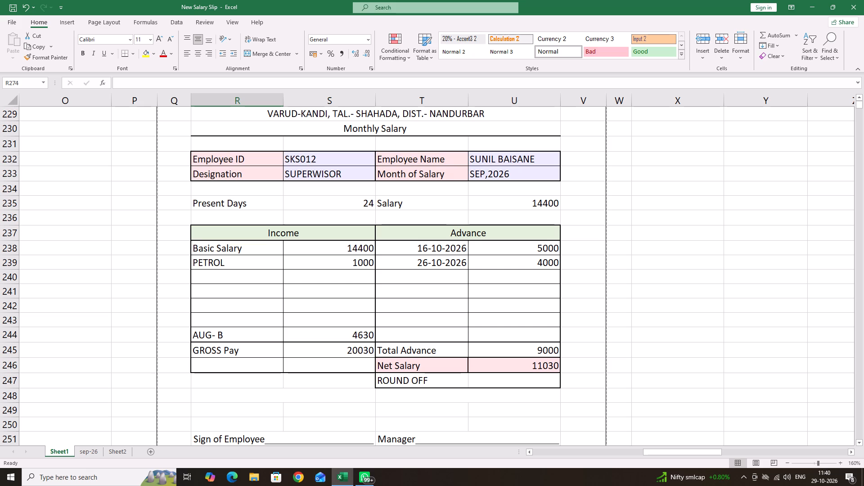
{"action": "scroll", "coordinate": [391, 365], "scroll_direction": "down", "scroll_amount": 1}
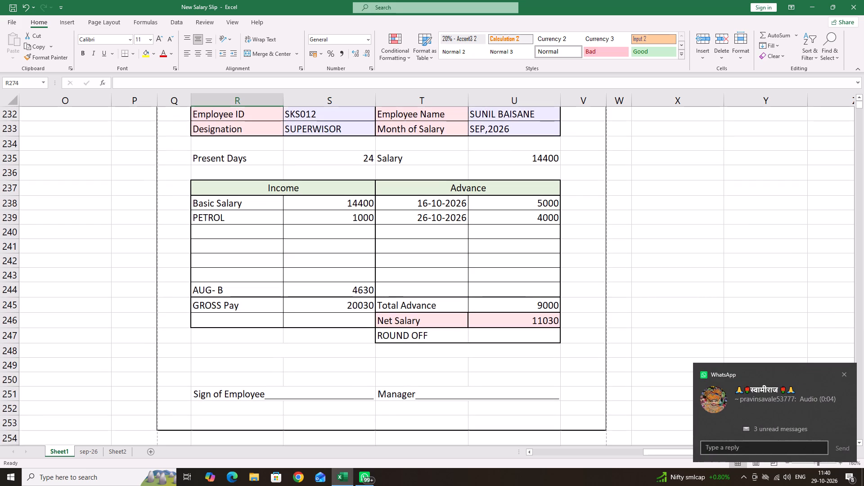
{"action": "scroll", "coordinate": [391, 365], "scroll_direction": "down", "scroll_amount": 9}
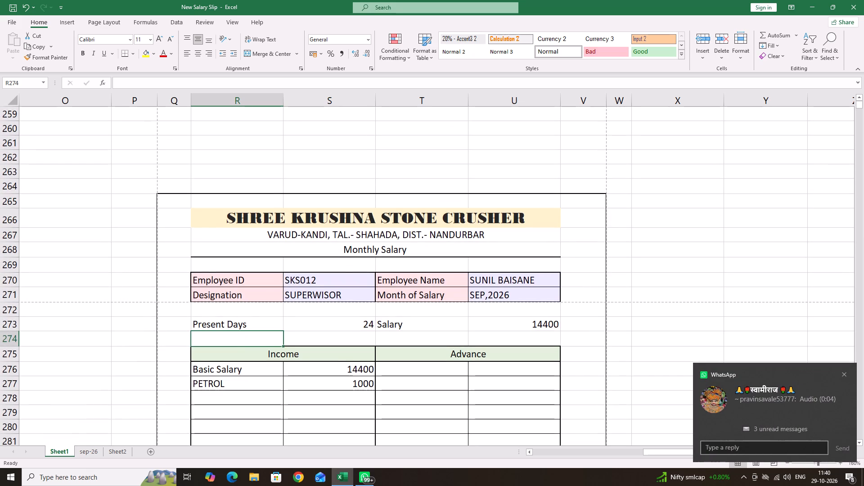
{"action": "scroll", "coordinate": [391, 365], "scroll_direction": "down", "scroll_amount": 2}
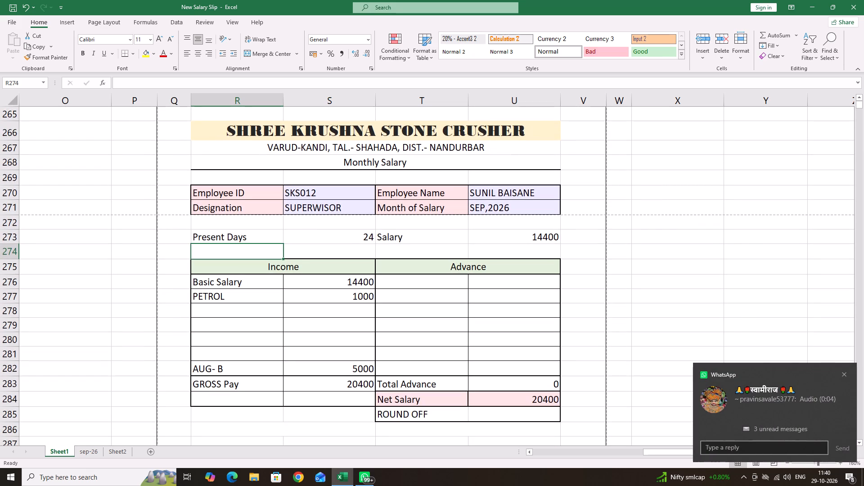
{"action": "scroll", "coordinate": [391, 364], "scroll_direction": "up", "scroll_amount": 4}
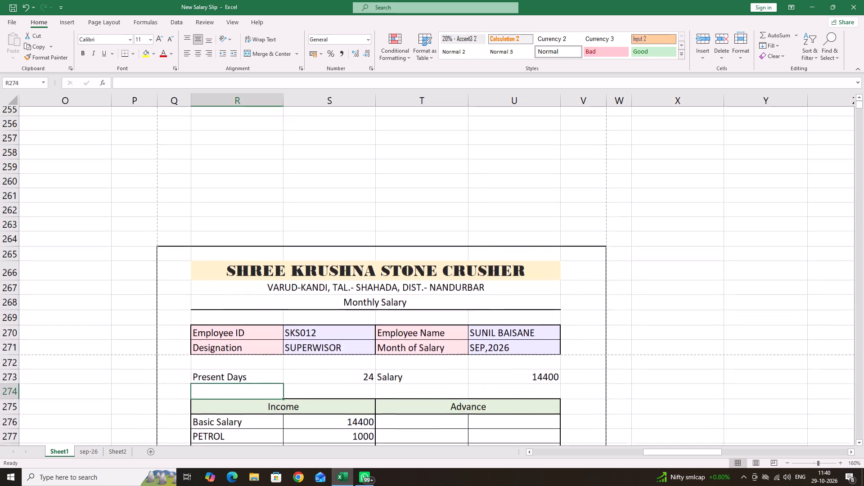
{"action": "scroll", "coordinate": [391, 364], "scroll_direction": "up", "scroll_amount": 7}
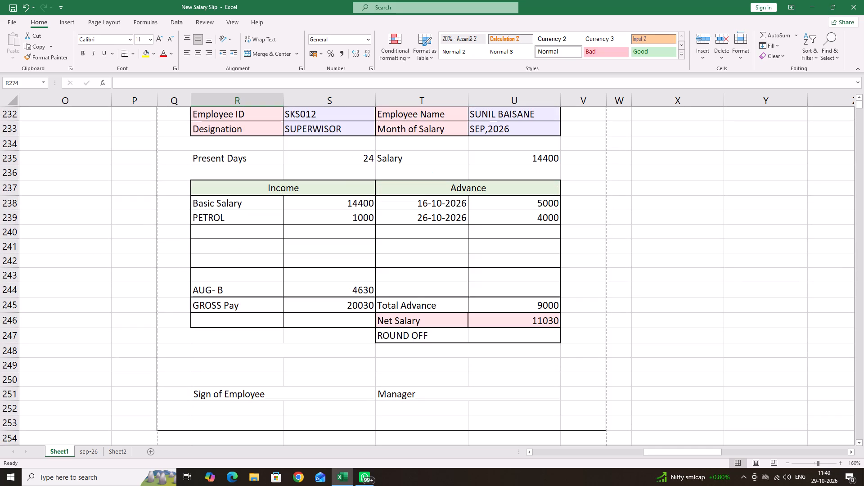
{"action": "scroll", "coordinate": [391, 364], "scroll_direction": "down", "scroll_amount": 1}
{"action": "scroll", "coordinate": [391, 364], "scroll_direction": "up", "scroll_amount": 1}
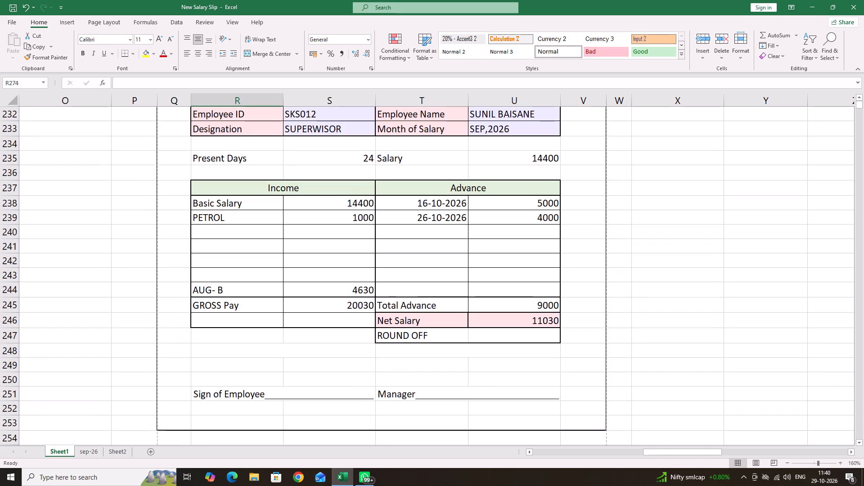
{"action": "scroll", "coordinate": [390, 364], "scroll_direction": "down", "scroll_amount": 8}
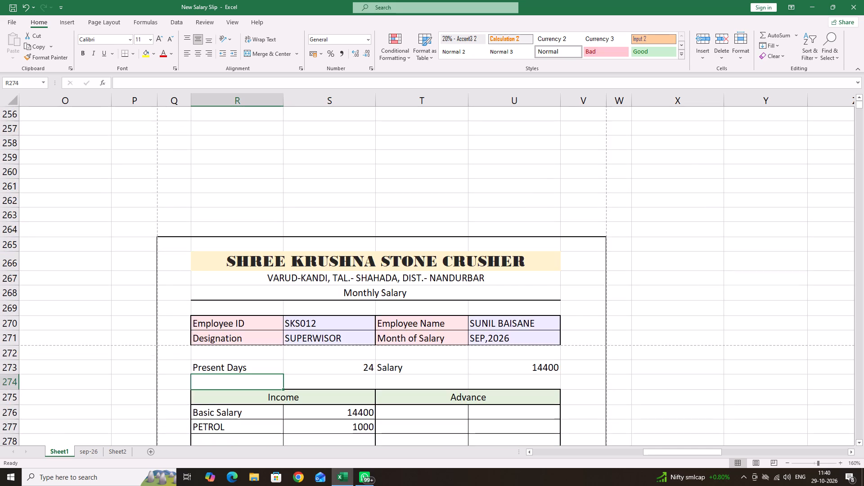
{"action": "scroll", "coordinate": [390, 364], "scroll_direction": "up", "scroll_amount": 20}
{"action": "scroll", "coordinate": [390, 364], "scroll_direction": "up", "scroll_amount": 2}
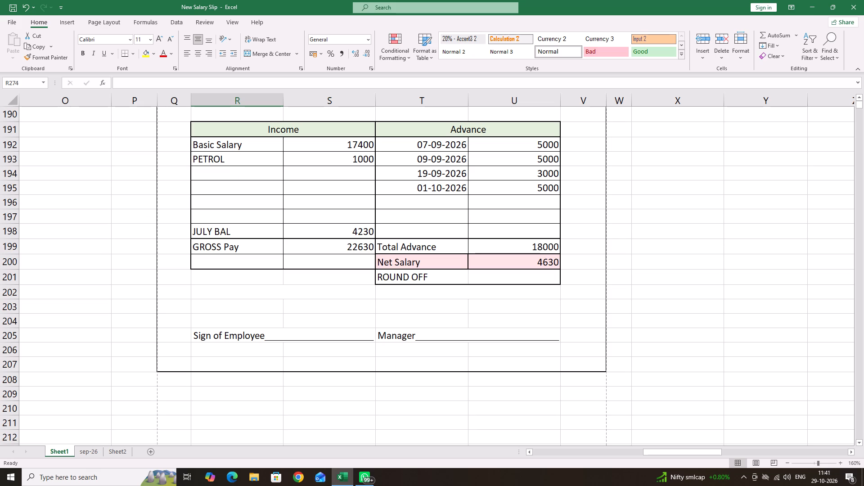
{"action": "scroll", "coordinate": [390, 364], "scroll_direction": "up", "scroll_amount": 2}
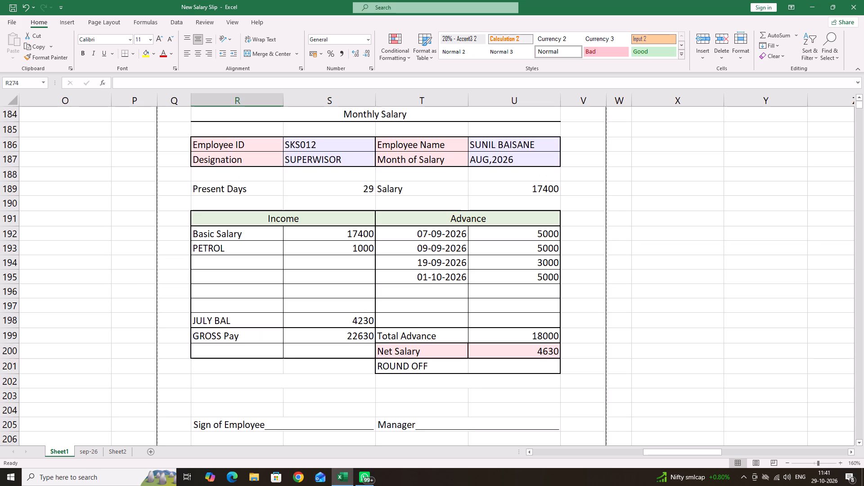
{"action": "scroll", "coordinate": [390, 364], "scroll_direction": "down", "scroll_amount": 6}
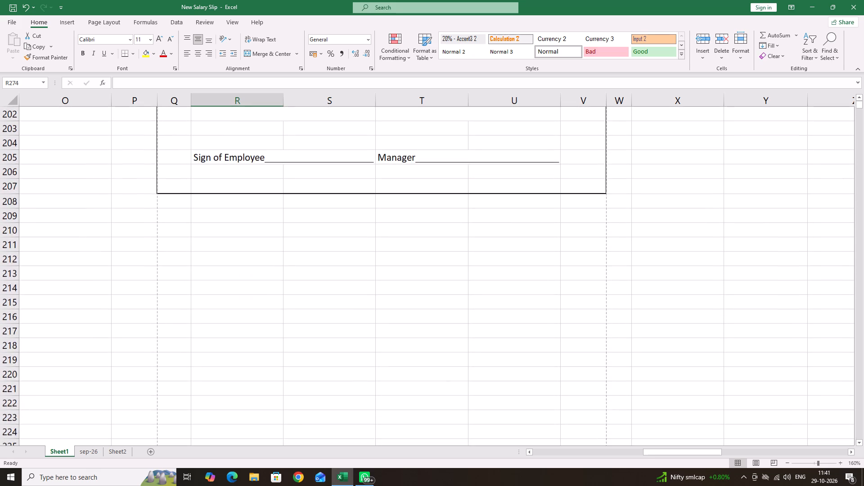
{"action": "scroll", "coordinate": [390, 364], "scroll_direction": "down", "scroll_amount": 7}
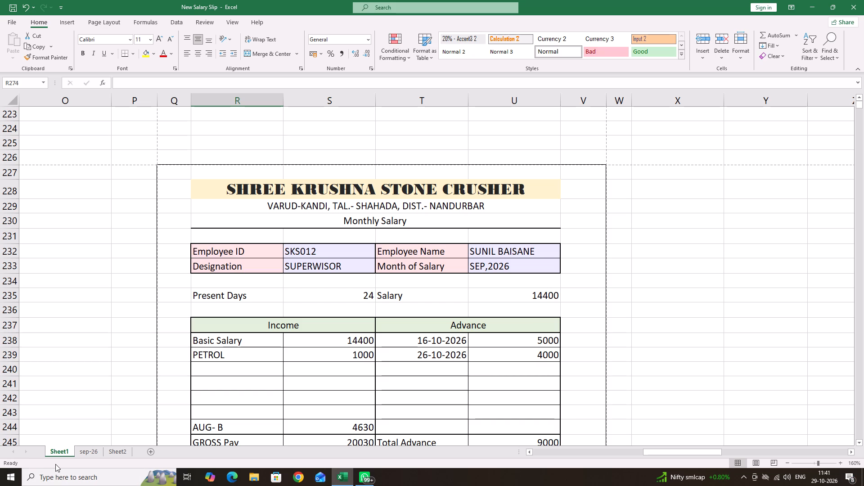
Check the supervisor's September slip on the sep-26 sheet against the September slip with advances on Sheet1.
{"action": "left_click", "coordinate": [81, 448]}
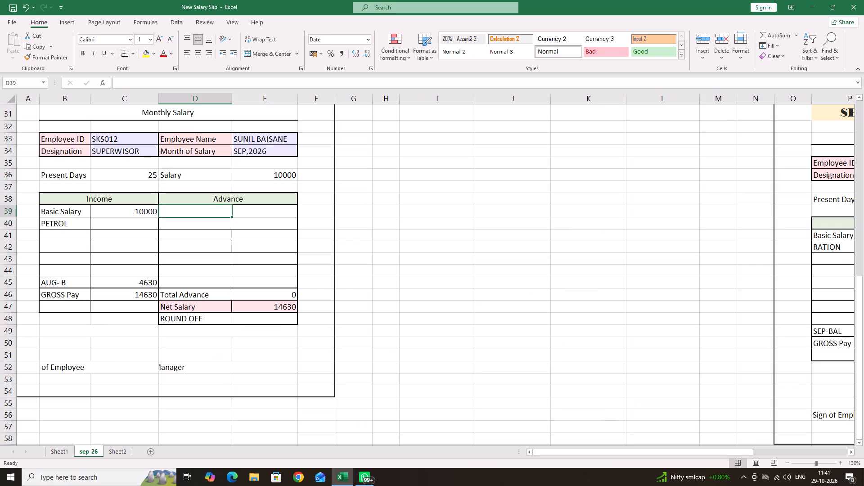
{"action": "scroll", "coordinate": [175, 401], "scroll_direction": "up", "scroll_amount": 2}
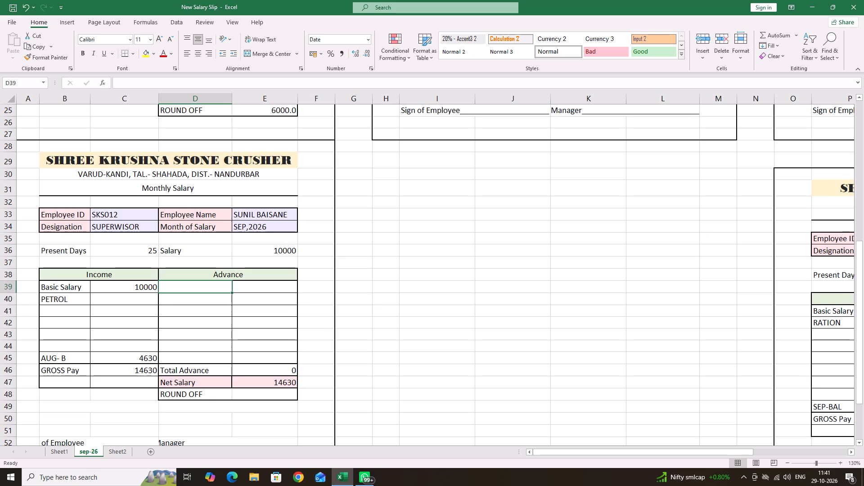
{"action": "scroll", "coordinate": [175, 401], "scroll_direction": "down", "scroll_amount": 1}
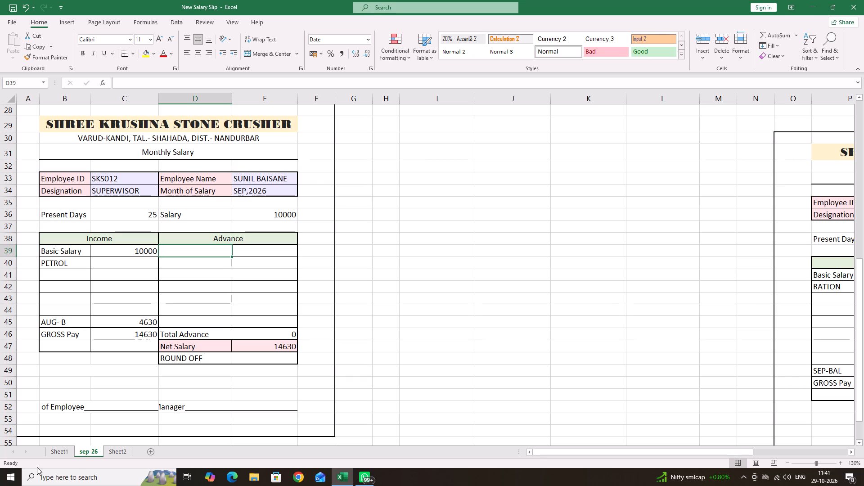
{"action": "left_click", "coordinate": [57, 451]}
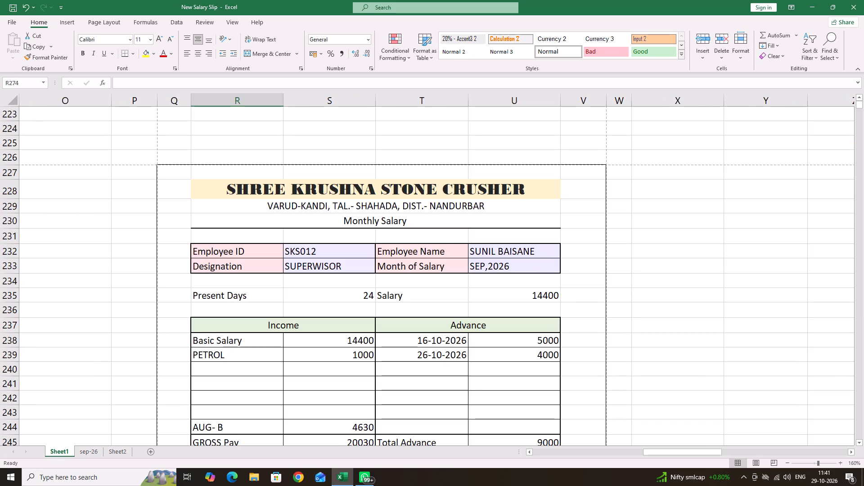
{"action": "scroll", "coordinate": [143, 399], "scroll_direction": "down", "scroll_amount": 1}
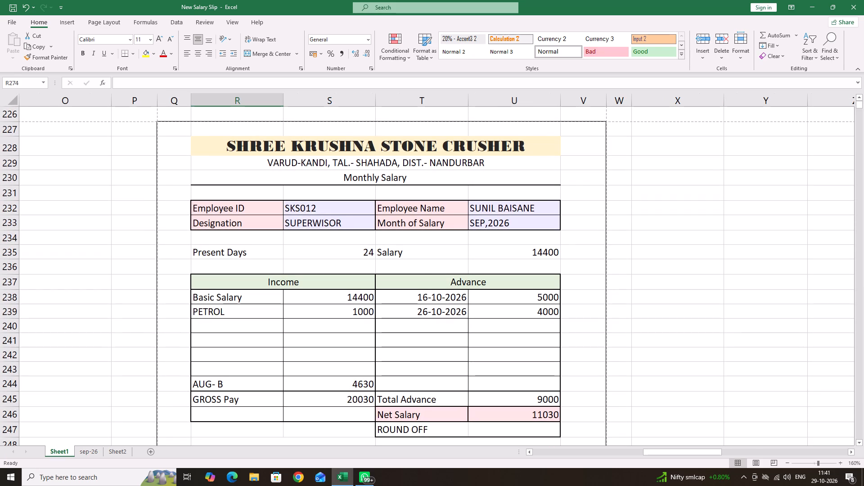
{"action": "scroll", "coordinate": [385, 345], "scroll_direction": "down", "scroll_amount": 3}
{"action": "scroll", "coordinate": [385, 345], "scroll_direction": "up", "scroll_amount": 2}
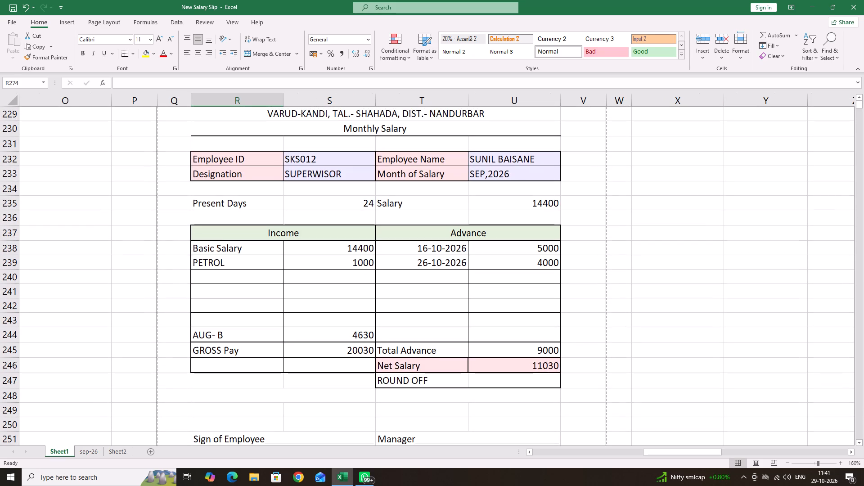
{"action": "scroll", "coordinate": [385, 345], "scroll_direction": "up", "scroll_amount": 4}
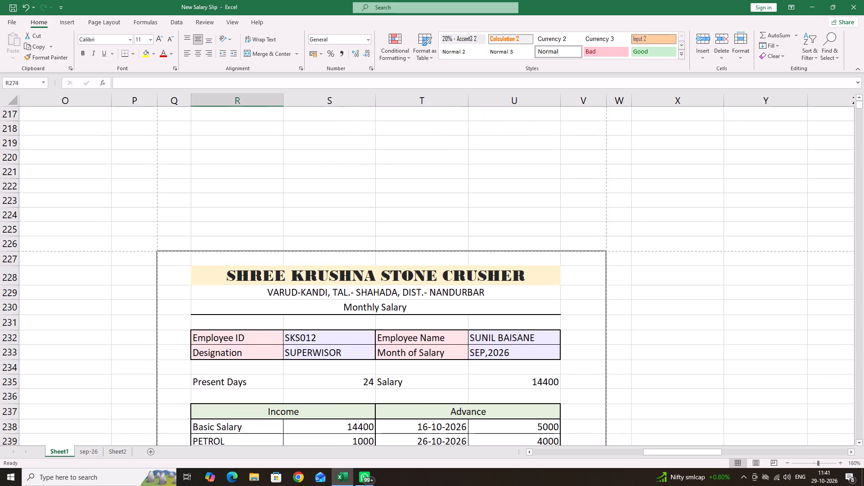
{"action": "scroll", "coordinate": [385, 345], "scroll_direction": "down", "scroll_amount": 8}
{"action": "scroll", "coordinate": [385, 345], "scroll_direction": "up", "scroll_amount": 4}
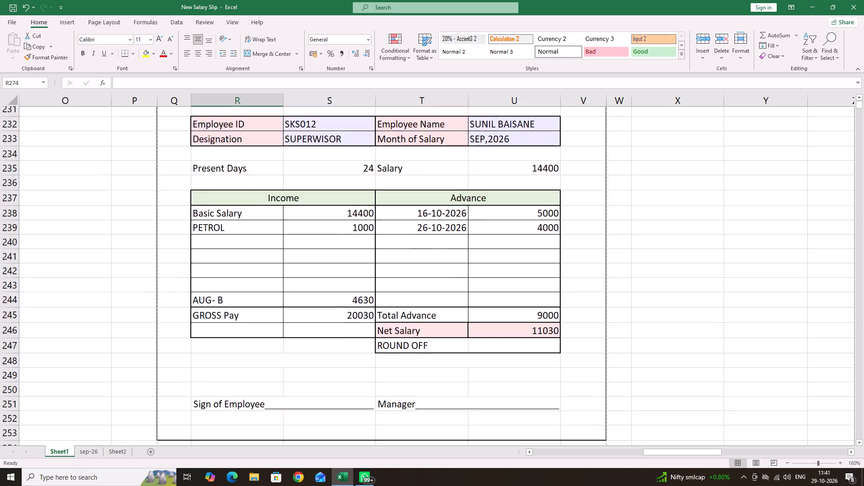
{"action": "scroll", "coordinate": [385, 345], "scroll_direction": "up", "scroll_amount": 10}
{"action": "scroll", "coordinate": [385, 345], "scroll_direction": "down", "scroll_amount": 3}
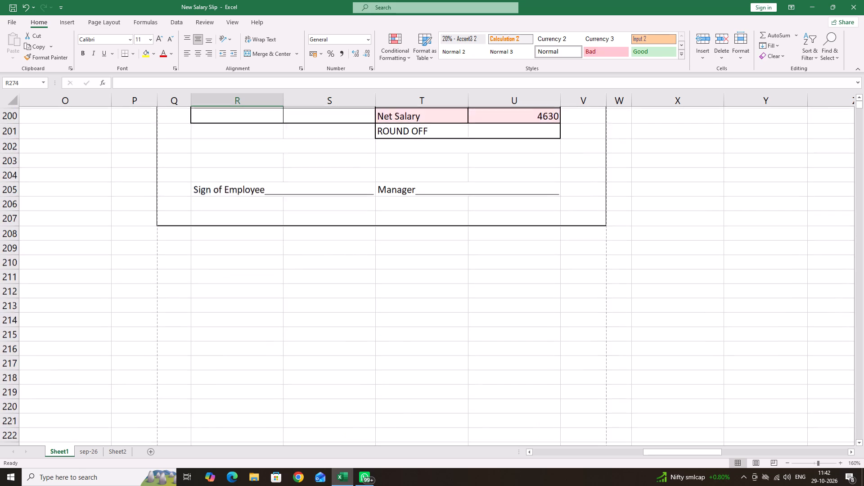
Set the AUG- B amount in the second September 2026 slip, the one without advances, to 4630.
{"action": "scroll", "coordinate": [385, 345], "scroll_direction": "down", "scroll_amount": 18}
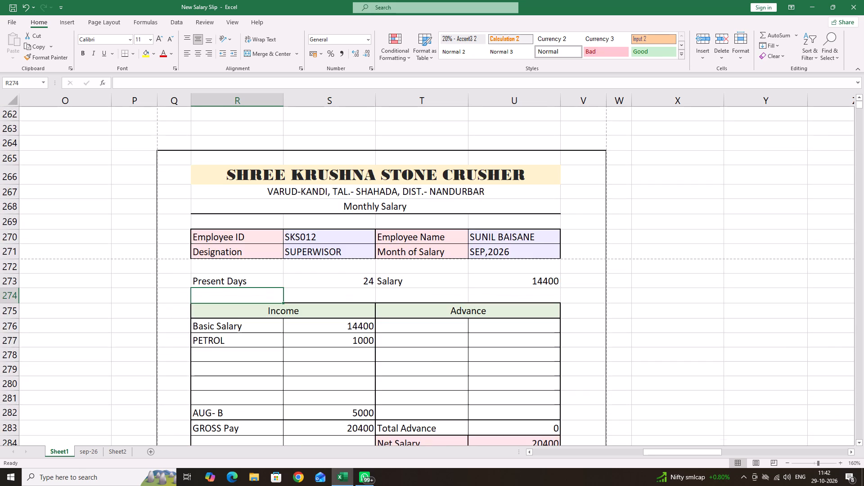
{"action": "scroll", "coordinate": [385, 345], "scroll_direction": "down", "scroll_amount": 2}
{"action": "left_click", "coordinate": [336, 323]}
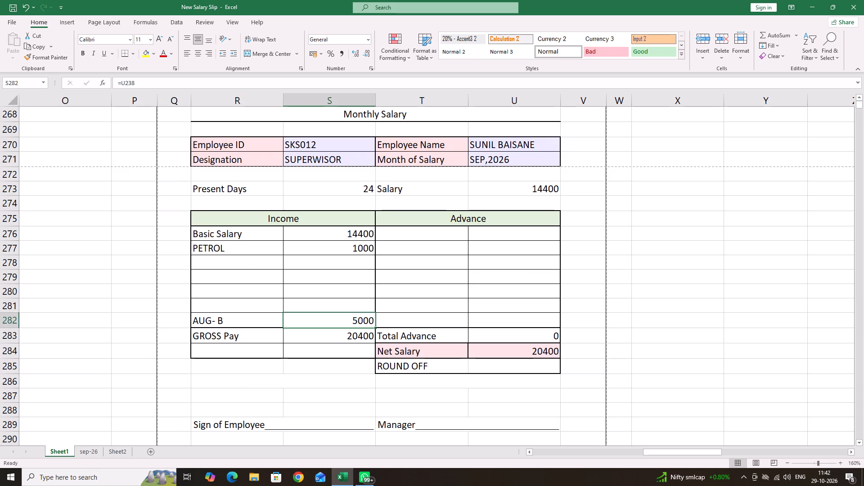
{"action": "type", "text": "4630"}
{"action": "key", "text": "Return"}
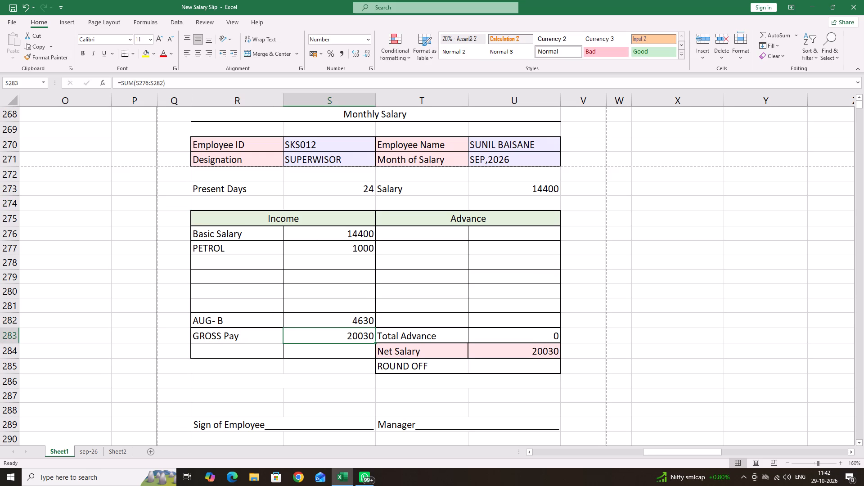
Clear all contents and formatting of the duplicate September slip without advances, cells Q265 to V291.
{"action": "scroll", "coordinate": [288, 305], "scroll_direction": "up", "scroll_amount": 3}
{"action": "left_click_drag", "start_coordinate": [174, 200], "coordinate": [600, 313]}
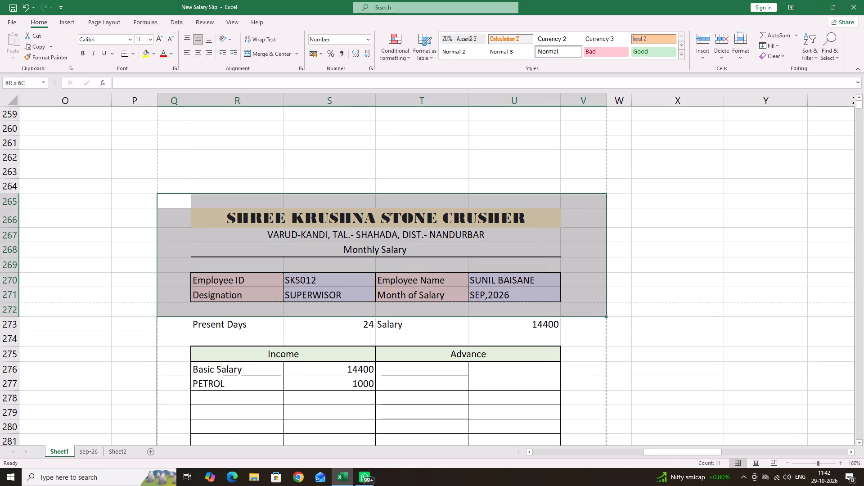
{"action": "left_click_drag", "start_coordinate": [600, 313], "coordinate": [599, 383]}
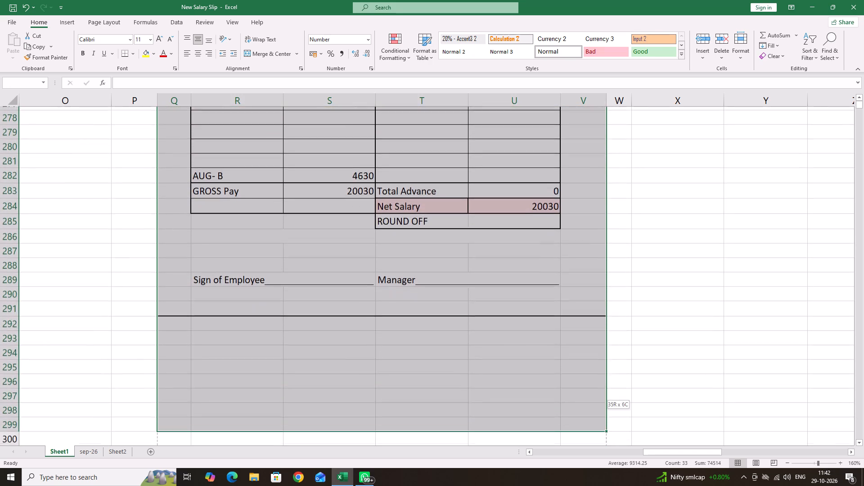
{"action": "left_click_drag", "start_coordinate": [599, 383], "coordinate": [600, 307]}
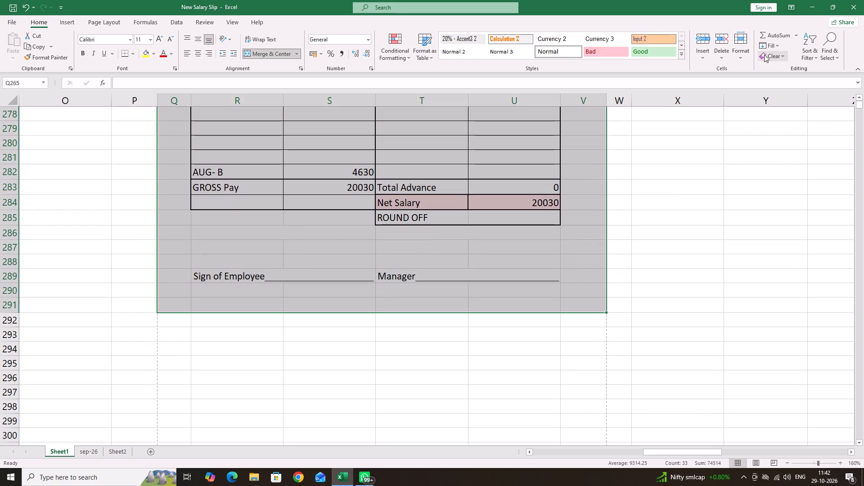
{"action": "left_click", "coordinate": [764, 54]}
{"action": "left_click", "coordinate": [777, 68]}
{"action": "left_click", "coordinate": [455, 251]}
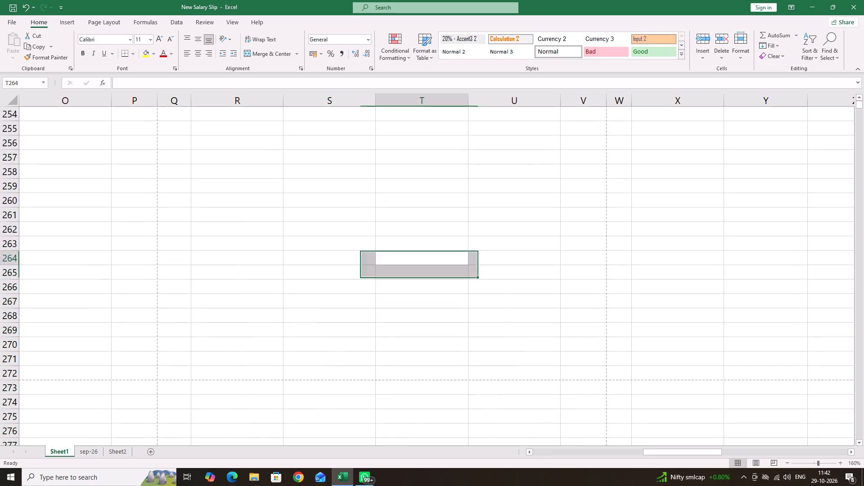
Review the supervisor's remaining September 2026 slip on Sheet1 and the space above and below it.
{"action": "scroll", "coordinate": [455, 251], "scroll_direction": "up", "scroll_amount": 7}
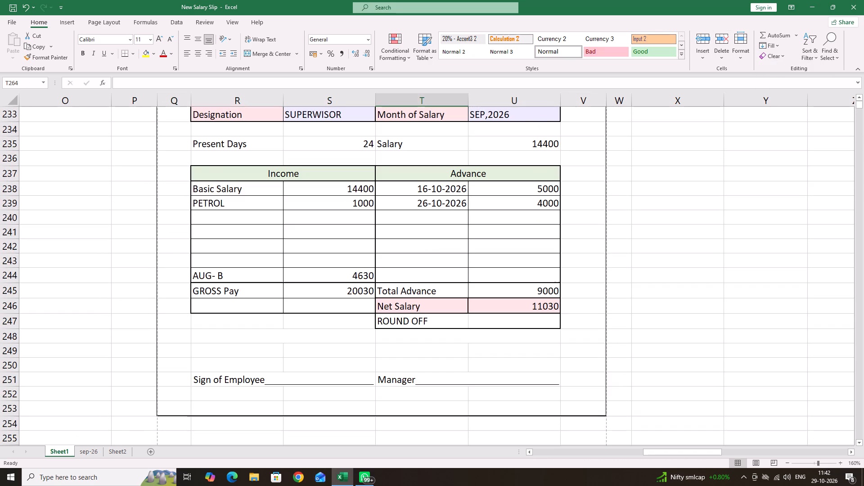
{"action": "scroll", "coordinate": [455, 250], "scroll_direction": "up", "scroll_amount": 6}
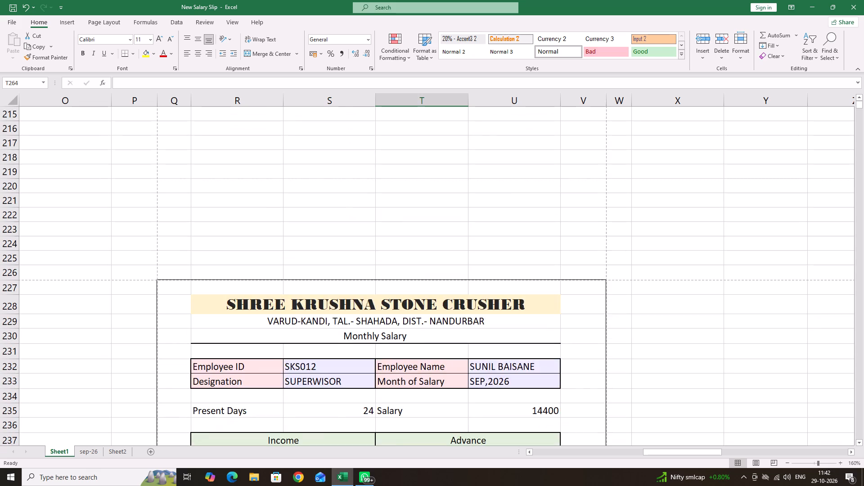
{"action": "scroll", "coordinate": [455, 250], "scroll_direction": "up", "scroll_amount": 2}
{"action": "scroll", "coordinate": [455, 250], "scroll_direction": "down", "scroll_amount": 8}
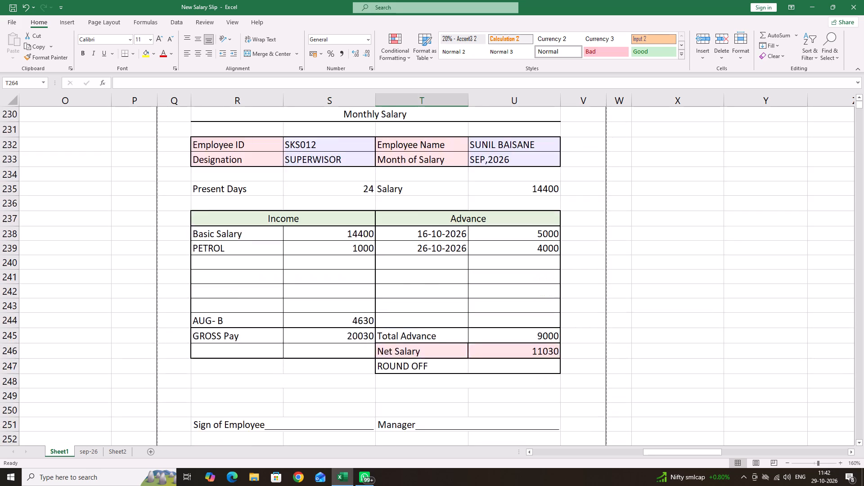
{"action": "scroll", "coordinate": [455, 250], "scroll_direction": "down", "scroll_amount": 8}
{"action": "scroll", "coordinate": [455, 250], "scroll_direction": "up", "scroll_amount": 6}
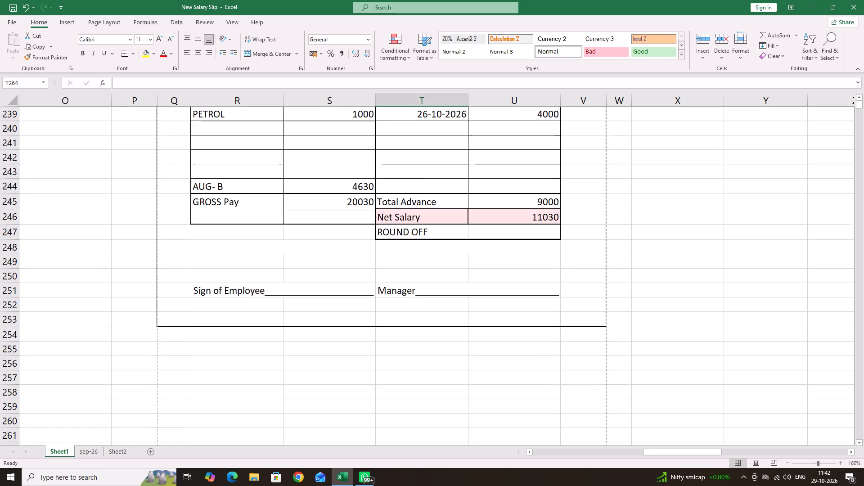
{"action": "scroll", "coordinate": [455, 250], "scroll_direction": "up", "scroll_amount": 2}
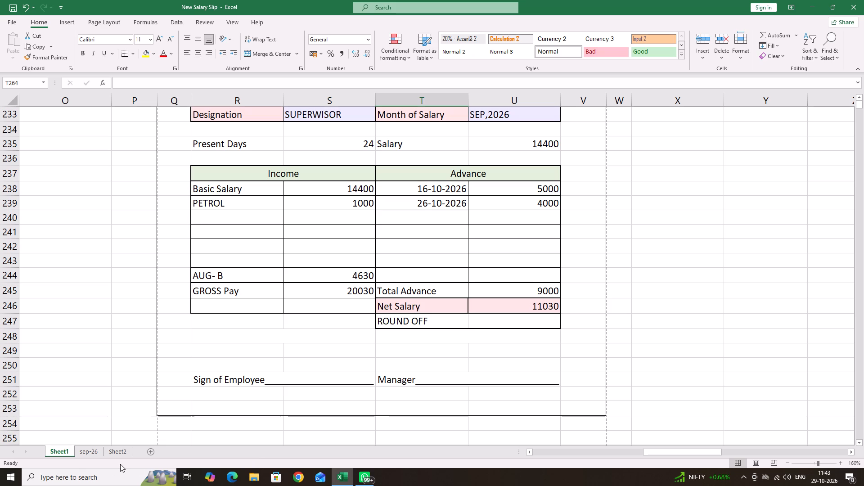
Compare the supervisor's September 2026 slip on the sep-26 sheet with the one on Sheet1, and look at Sheet2.
{"action": "left_click", "coordinate": [110, 450]}
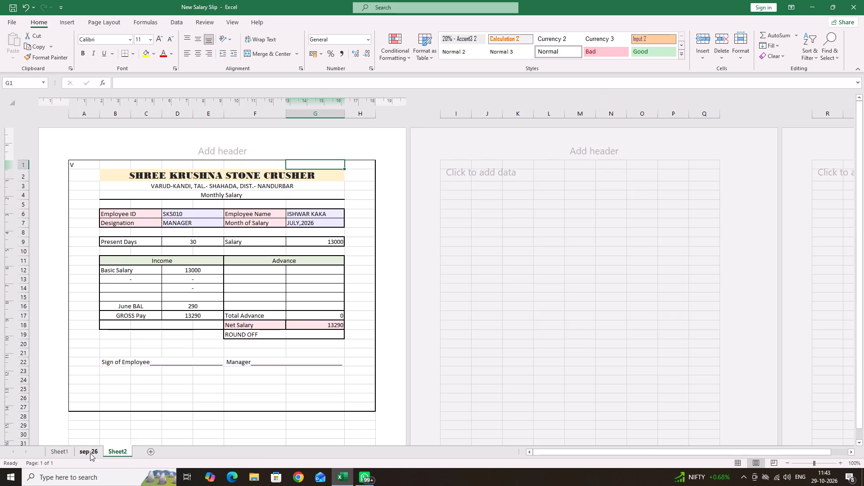
{"action": "left_click", "coordinate": [90, 453]}
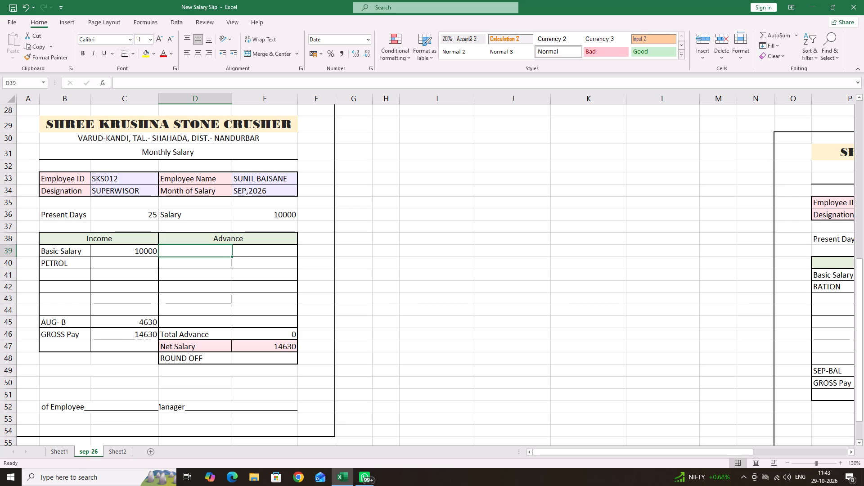
{"action": "left_click", "coordinate": [56, 450]}
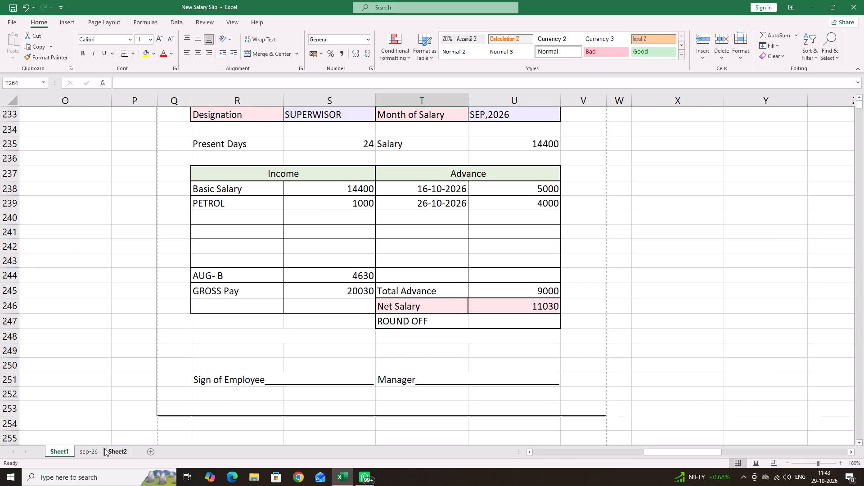
{"action": "left_click", "coordinate": [108, 448]}
{"action": "left_click", "coordinate": [82, 449]}
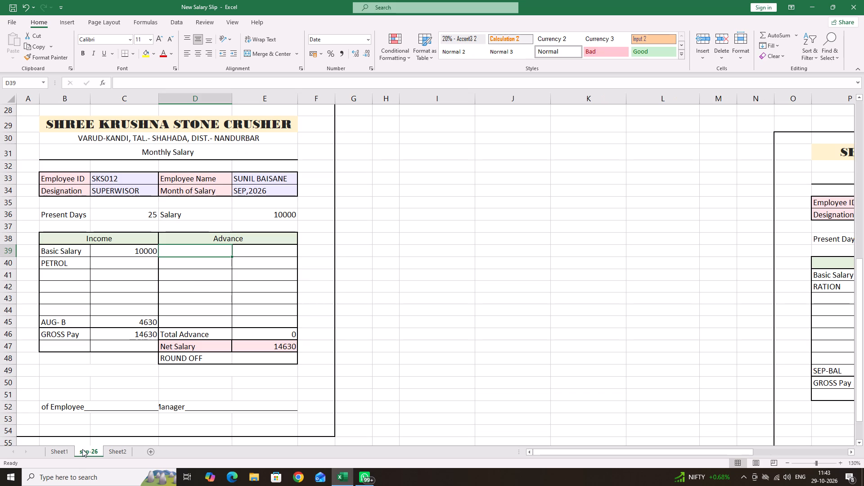
{"action": "left_click", "coordinate": [58, 452]}
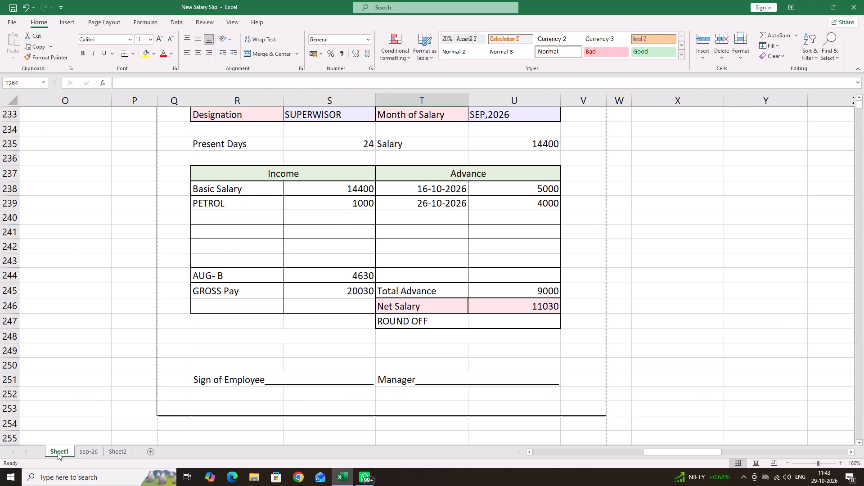
{"action": "left_click", "coordinate": [76, 453]}
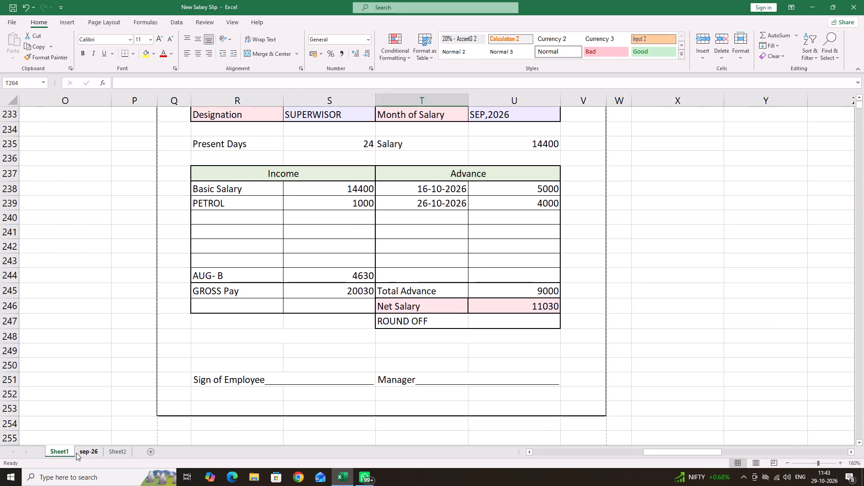
{"action": "left_click", "coordinate": [65, 453]}
{"action": "scroll", "coordinate": [76, 444], "scroll_direction": "up", "scroll_amount": 1}
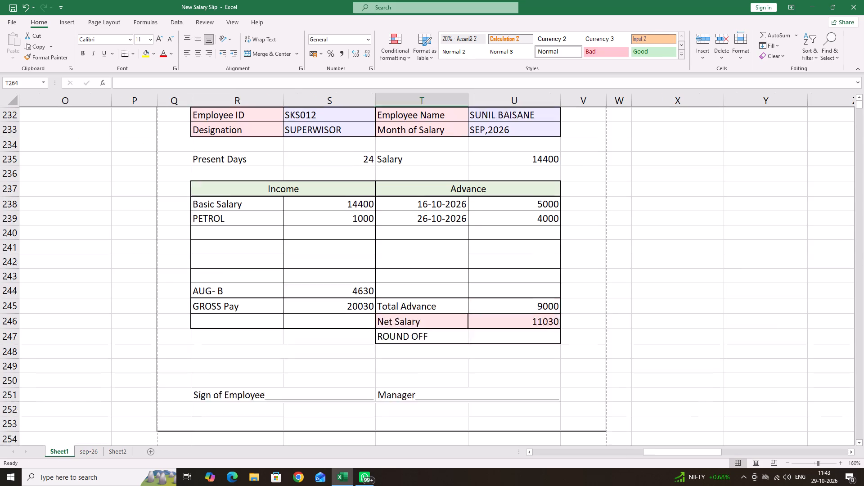
Set the PETROL amount in the supervisor's slip on the sep-26 sheet to 1000.
{"action": "left_click", "coordinate": [85, 453]}
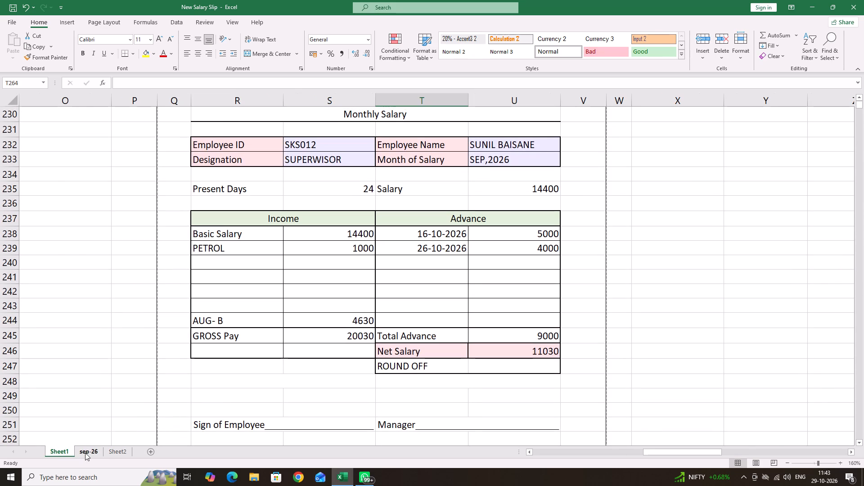
{"action": "left_click", "coordinate": [99, 267]}
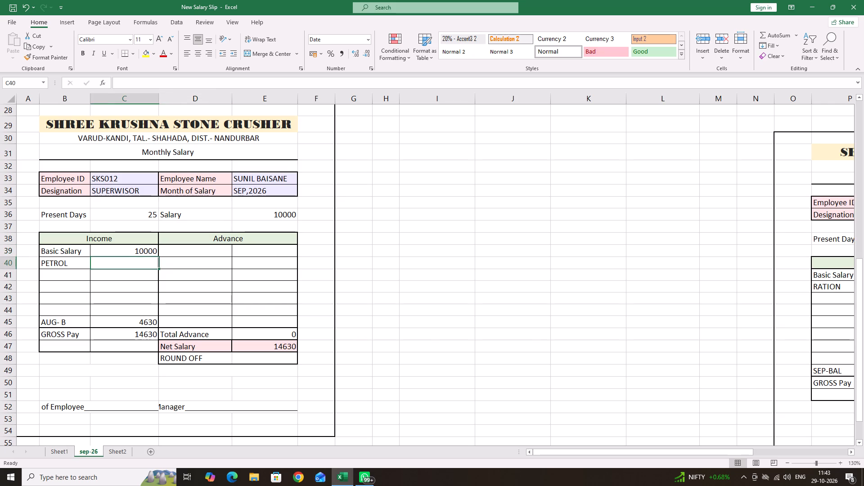
{"action": "type", "text": "1000"}
{"action": "key", "text": "Return"}
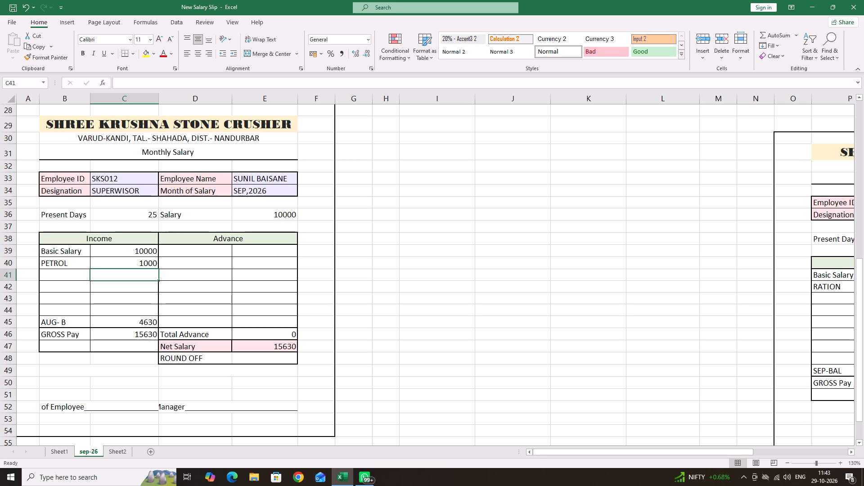
Enter two advances in the supervisor's sep-26 slip: 5000 dated 16/10/26 and, below it, 4000 dated 26/10/026.
{"action": "left_click", "coordinate": [213, 251]}
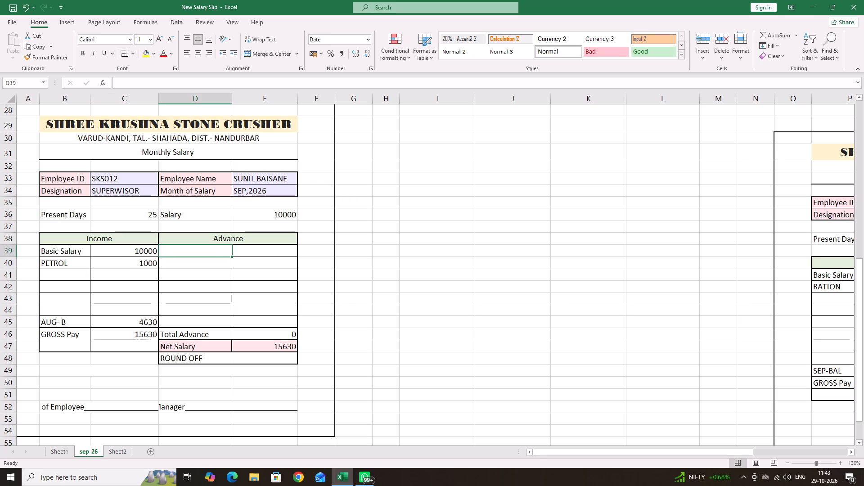
{"action": "type", "text": "16/10/26"}
{"action": "key", "text": "Tab"}
{"action": "type", "text": "5000"}
{"action": "key", "text": "Return"}
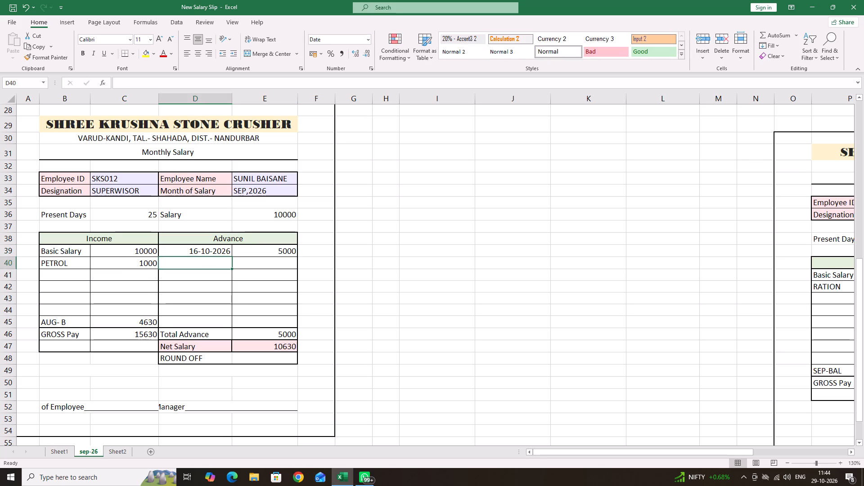
{"action": "type", "text": "26/10/026`"}
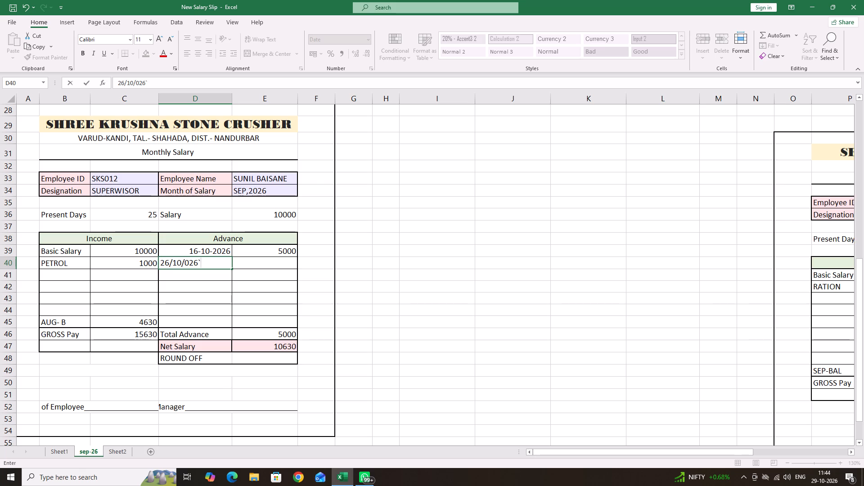
{"action": "key", "text": "BackSpace"}
{"action": "key", "text": "Tab"}
{"action": "type", "text": "4000"}
{"action": "key", "text": "Return"}
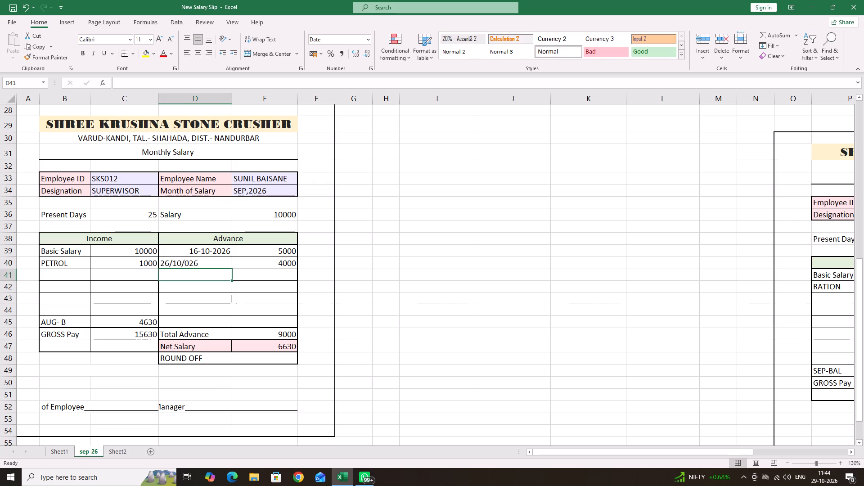
Check the supervisor's sep-26 slip against the Sheet1 slip and save the workbook.
{"action": "left_click", "coordinate": [54, 448]}
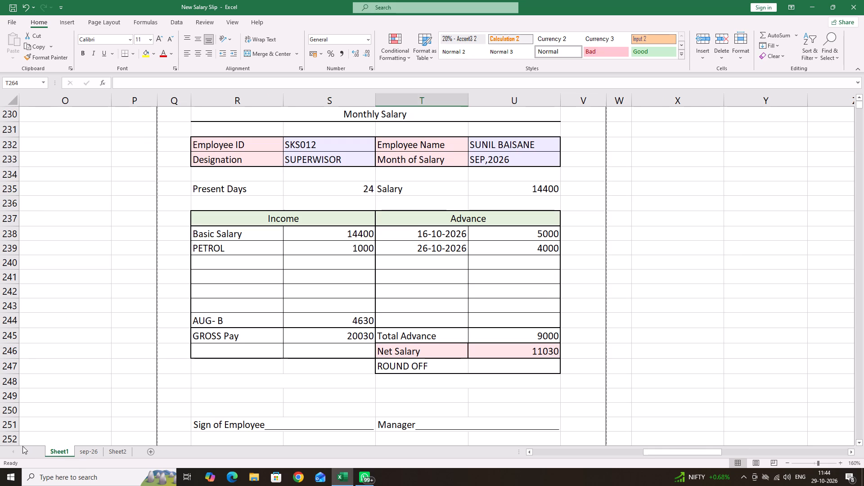
{"action": "left_click", "coordinate": [83, 454]}
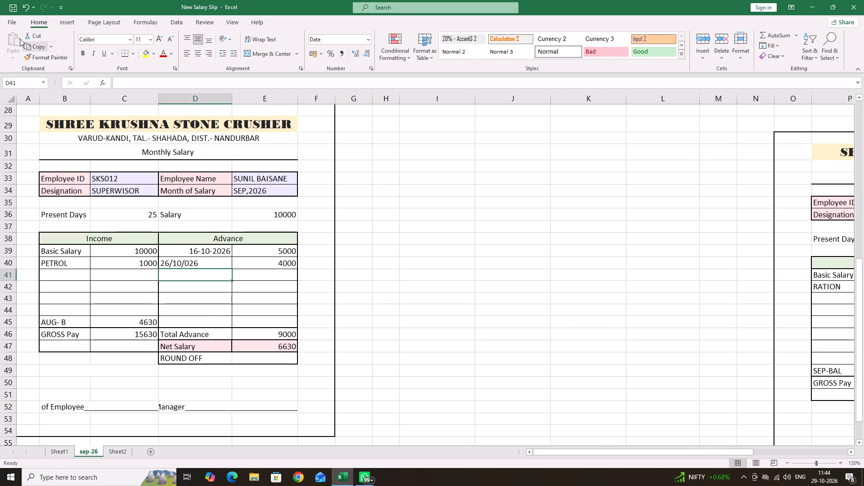
{"action": "left_click", "coordinate": [13, 6]}
Compare the supervisor's September slips on Sheet1 and the sep-26 sheet once more.
{"action": "left_click", "coordinate": [69, 454]}
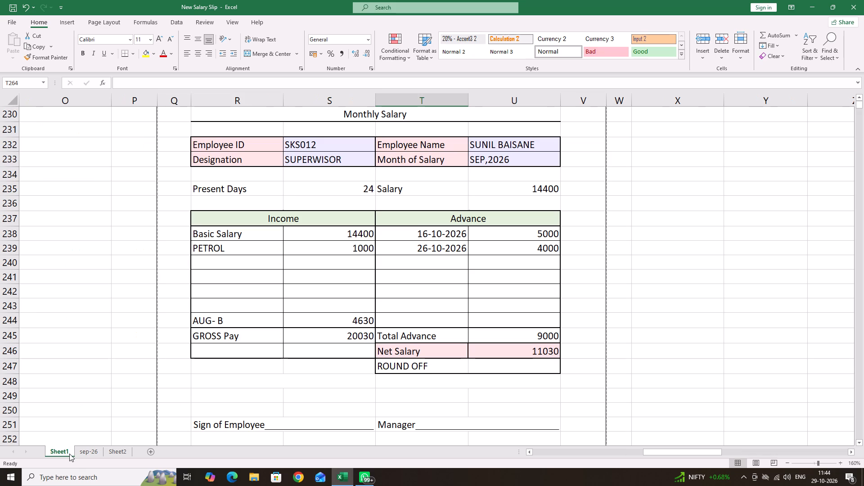
{"action": "left_click", "coordinate": [81, 459]}
{"action": "left_click", "coordinate": [81, 456]}
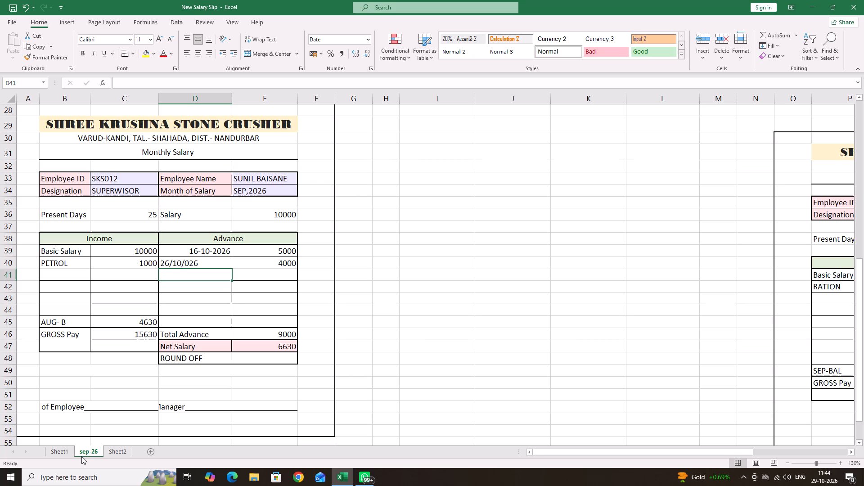
{"action": "left_click", "coordinate": [62, 450]}
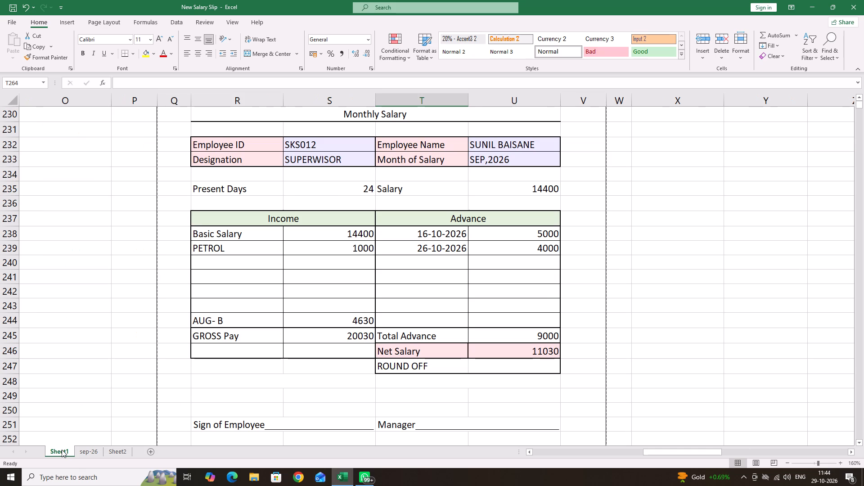
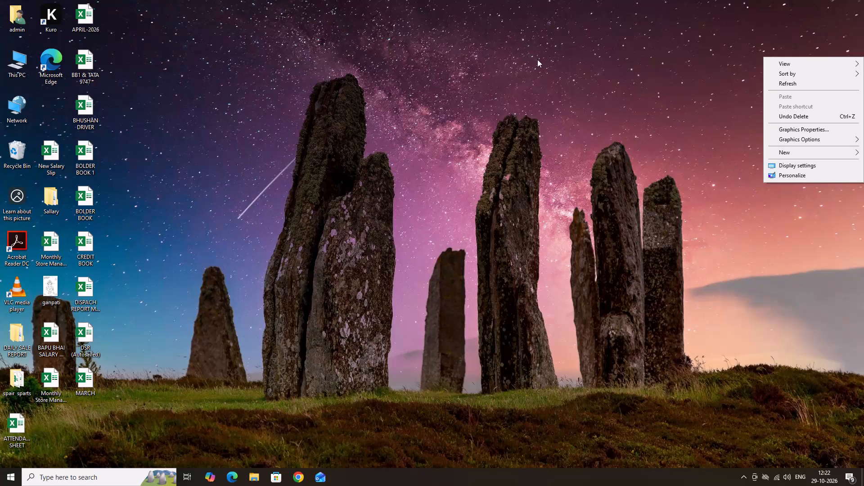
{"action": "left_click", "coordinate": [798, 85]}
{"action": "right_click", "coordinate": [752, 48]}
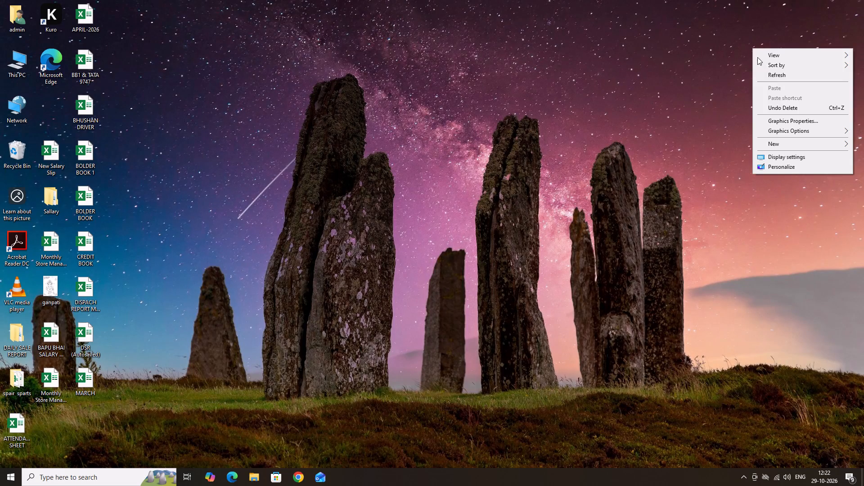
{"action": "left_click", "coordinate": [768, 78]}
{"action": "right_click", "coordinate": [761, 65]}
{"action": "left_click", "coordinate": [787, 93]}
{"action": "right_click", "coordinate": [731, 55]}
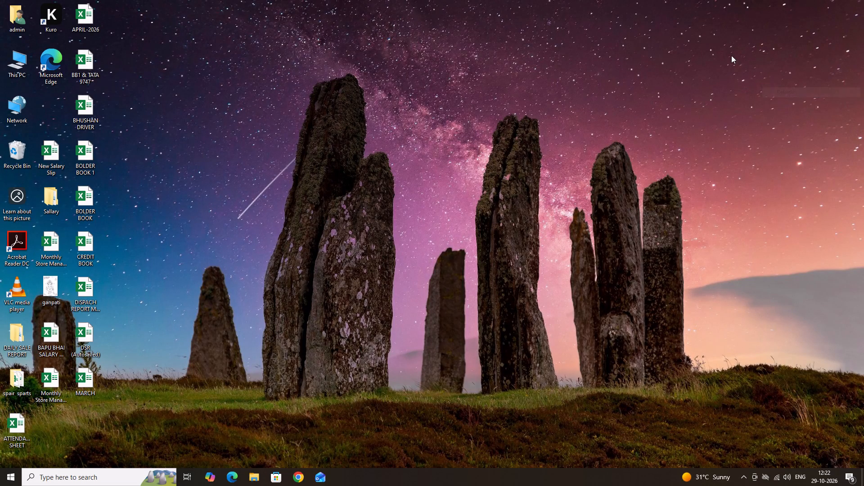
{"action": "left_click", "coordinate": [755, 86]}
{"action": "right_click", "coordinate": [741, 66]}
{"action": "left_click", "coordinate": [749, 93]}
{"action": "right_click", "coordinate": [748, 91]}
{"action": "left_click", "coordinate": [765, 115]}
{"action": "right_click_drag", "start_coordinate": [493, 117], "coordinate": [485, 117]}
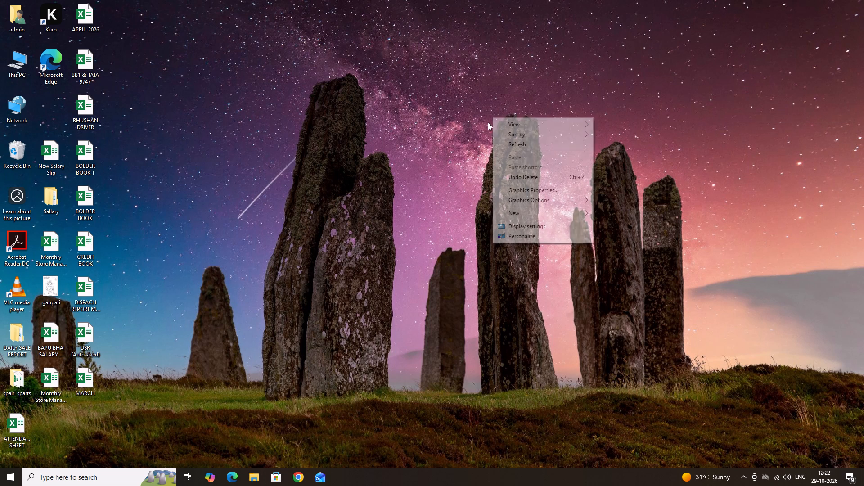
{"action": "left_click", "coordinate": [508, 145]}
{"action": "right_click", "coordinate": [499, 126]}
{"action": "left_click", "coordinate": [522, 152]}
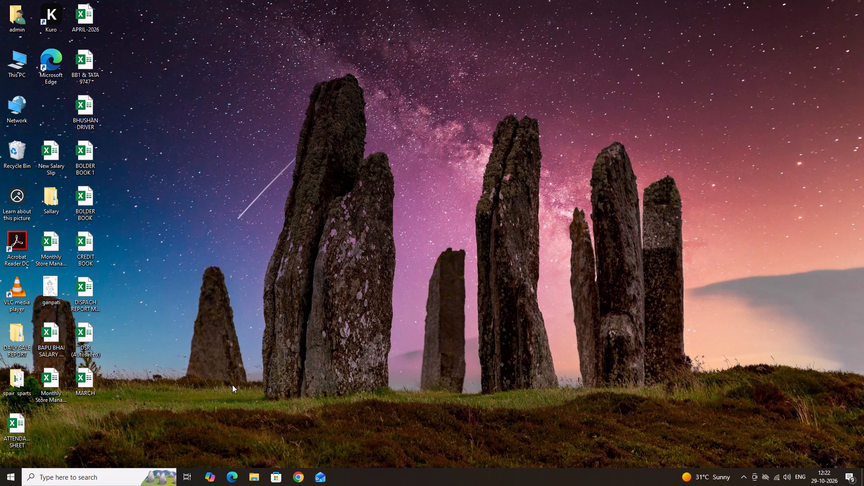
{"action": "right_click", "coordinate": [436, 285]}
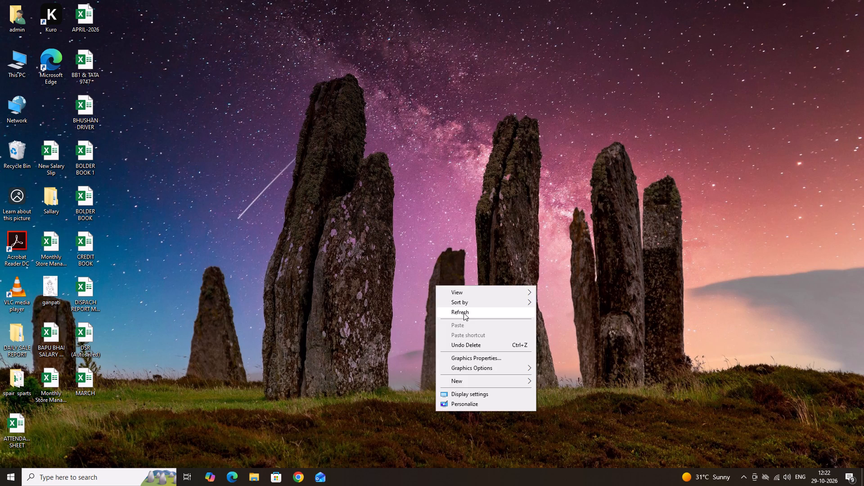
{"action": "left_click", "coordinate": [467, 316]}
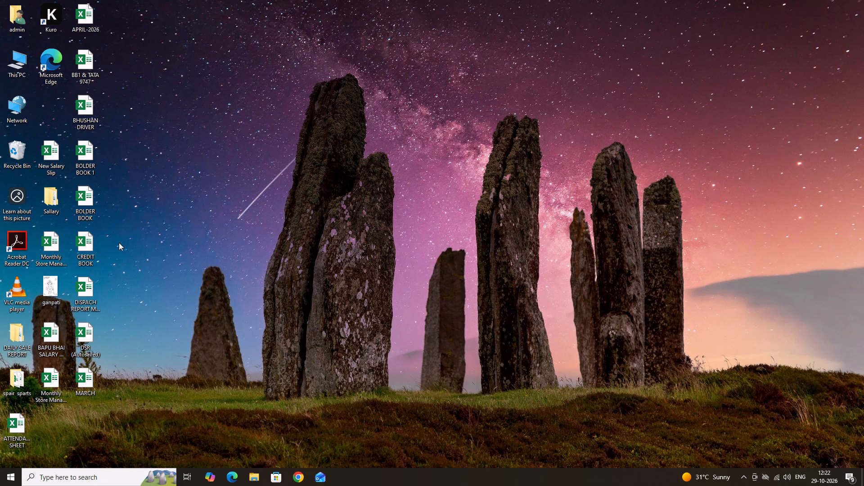
Open the BOLDER BOOK 1 workbook from the desktop.
{"action": "double_click", "coordinate": [84, 148]}
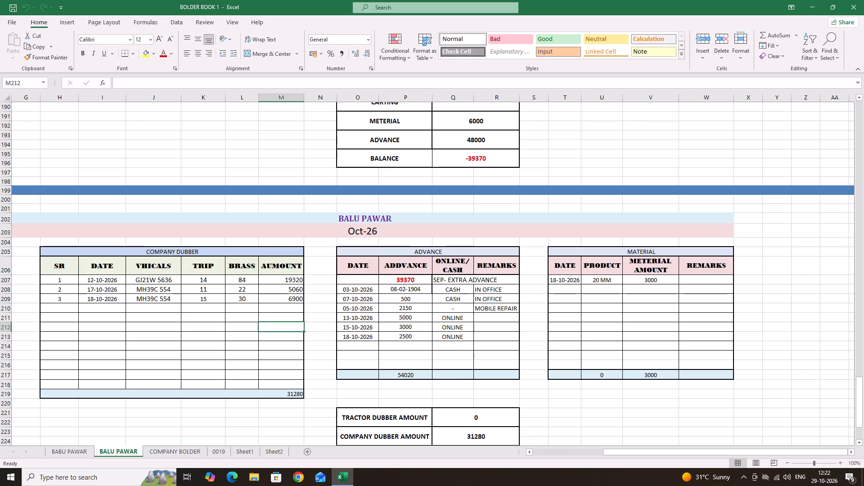
Examine the contractor's Sep-26 and Oct-26 accounts, including the advance, material and balance tables.
{"action": "scroll", "coordinate": [288, 286], "scroll_direction": "up", "scroll_amount": 1}
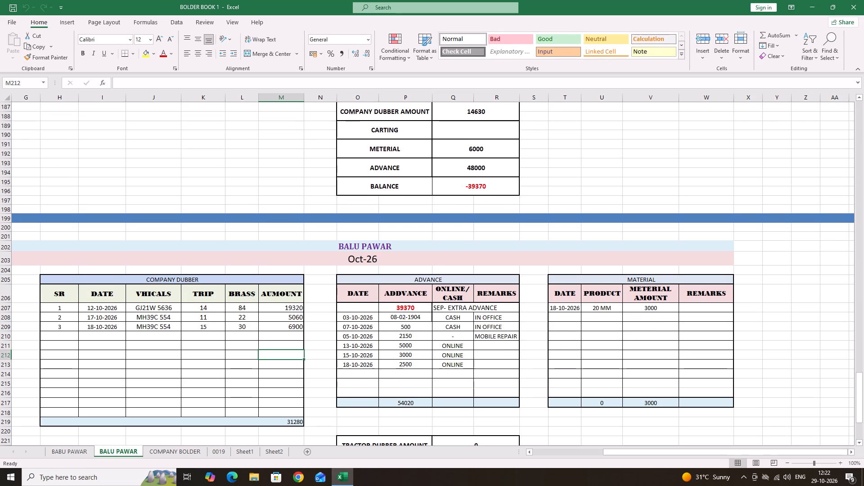
{"action": "scroll", "coordinate": [116, 396], "scroll_direction": "down", "scroll_amount": 2}
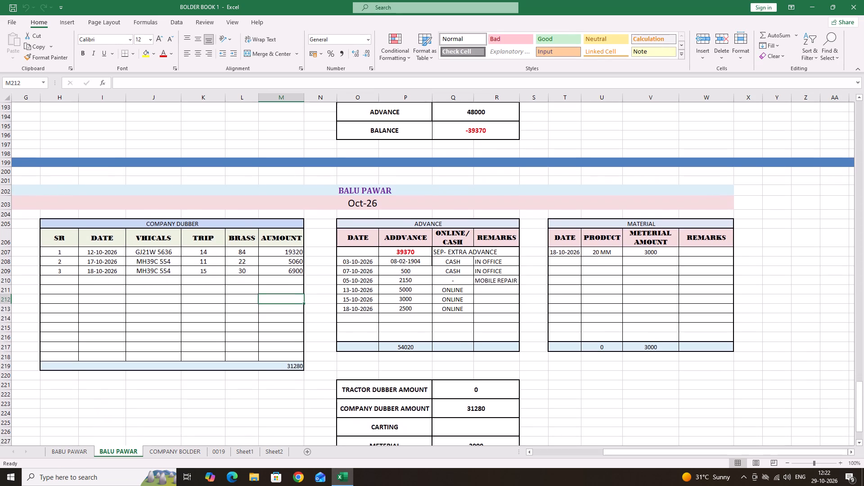
{"action": "scroll", "coordinate": [117, 396], "scroll_direction": "down", "scroll_amount": 5}
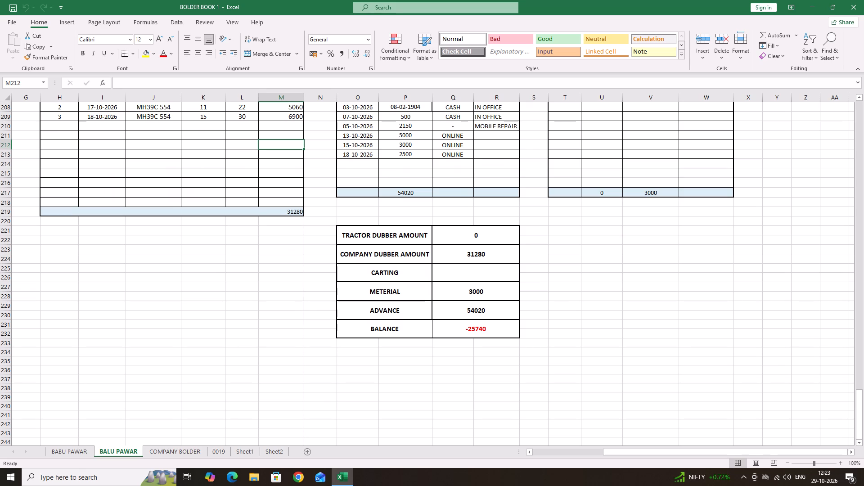
{"action": "scroll", "coordinate": [133, 388], "scroll_direction": "up", "scroll_amount": 6}
{"action": "scroll", "coordinate": [180, 441], "scroll_direction": "up", "scroll_amount": 5}
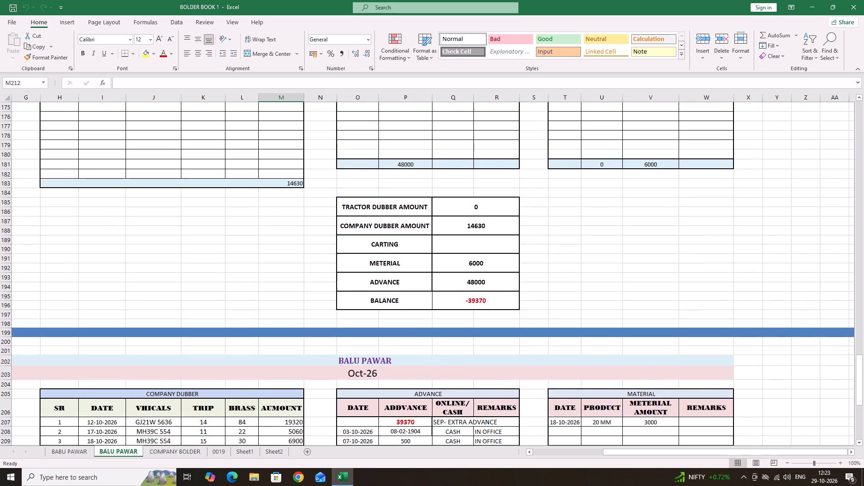
{"action": "scroll", "coordinate": [180, 441], "scroll_direction": "up", "scroll_amount": 3}
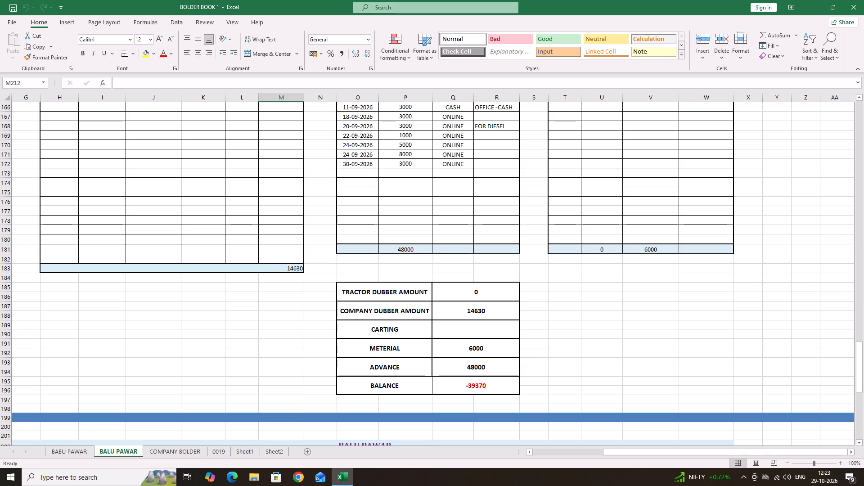
{"action": "scroll", "coordinate": [167, 450], "scroll_direction": "up", "scroll_amount": 5}
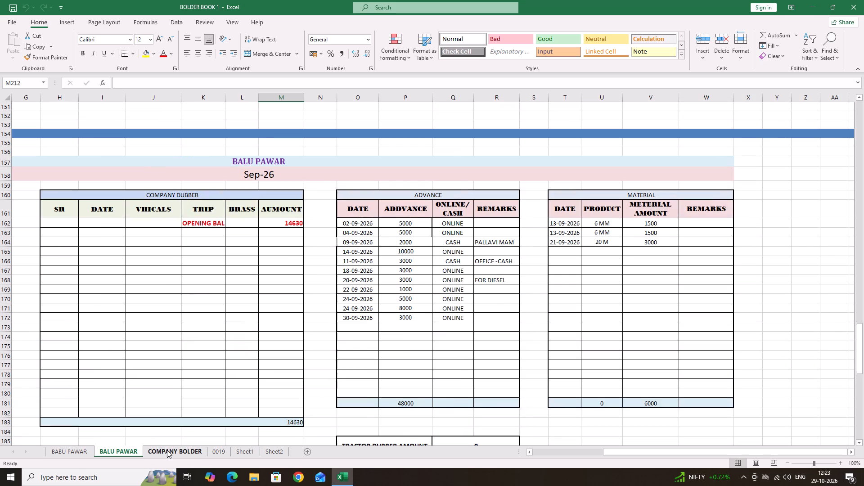
{"action": "scroll", "coordinate": [167, 450], "scroll_direction": "down", "scroll_amount": 12}
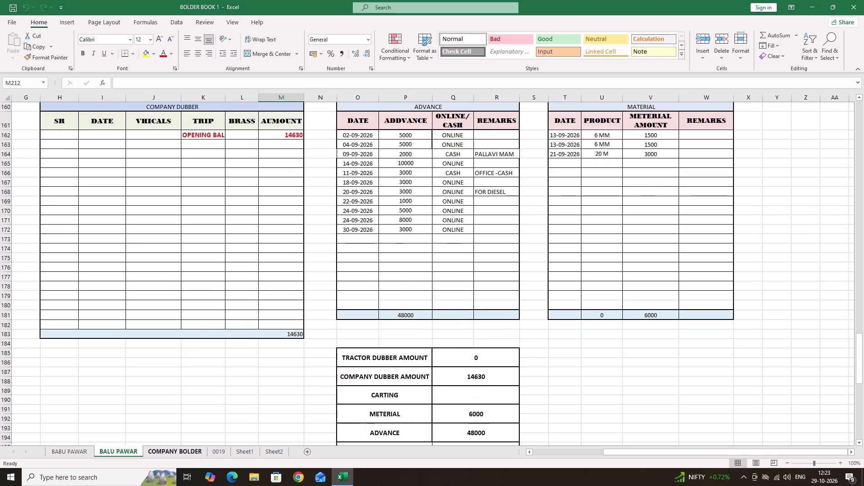
{"action": "scroll", "coordinate": [306, 352], "scroll_direction": "down", "scroll_amount": 12}
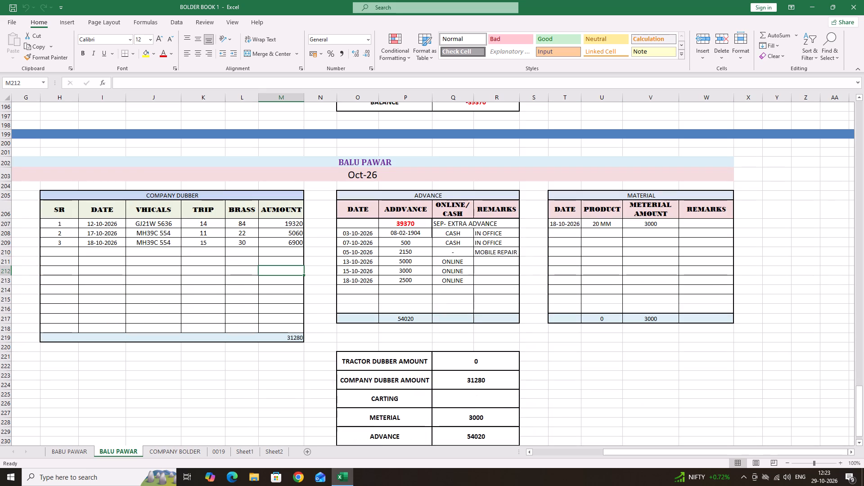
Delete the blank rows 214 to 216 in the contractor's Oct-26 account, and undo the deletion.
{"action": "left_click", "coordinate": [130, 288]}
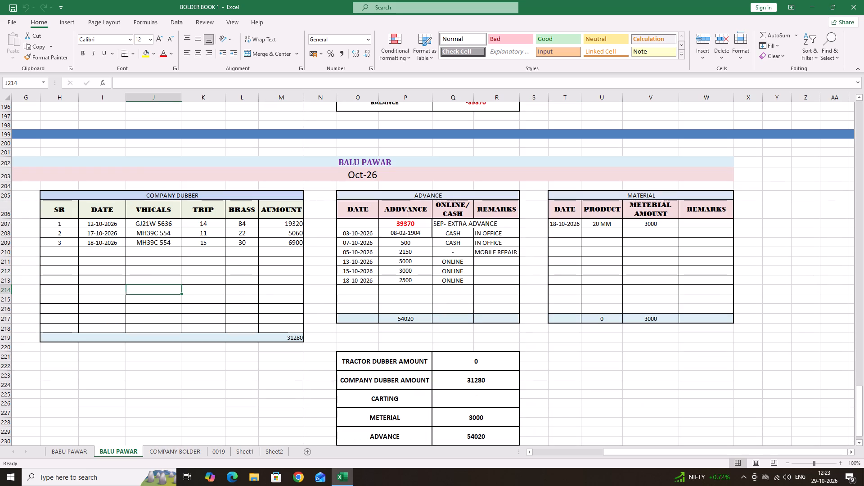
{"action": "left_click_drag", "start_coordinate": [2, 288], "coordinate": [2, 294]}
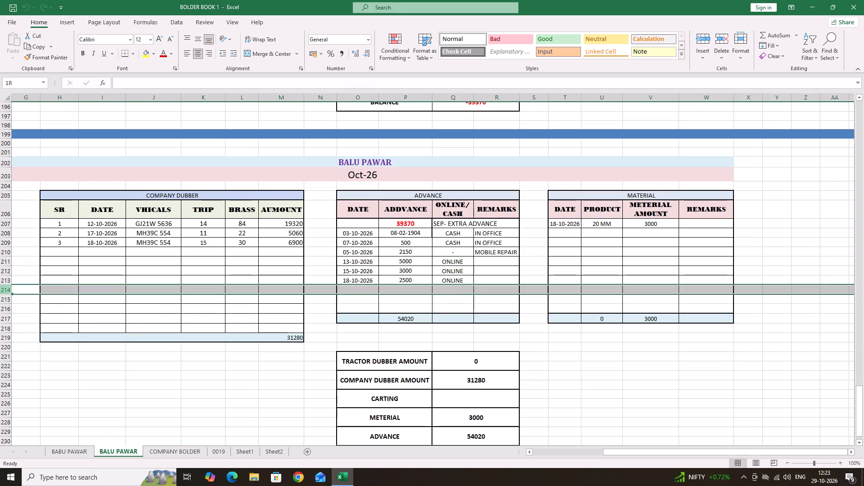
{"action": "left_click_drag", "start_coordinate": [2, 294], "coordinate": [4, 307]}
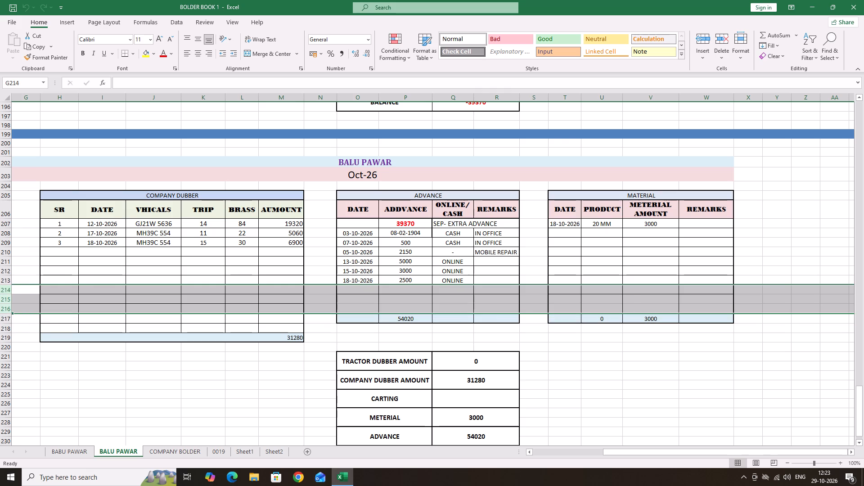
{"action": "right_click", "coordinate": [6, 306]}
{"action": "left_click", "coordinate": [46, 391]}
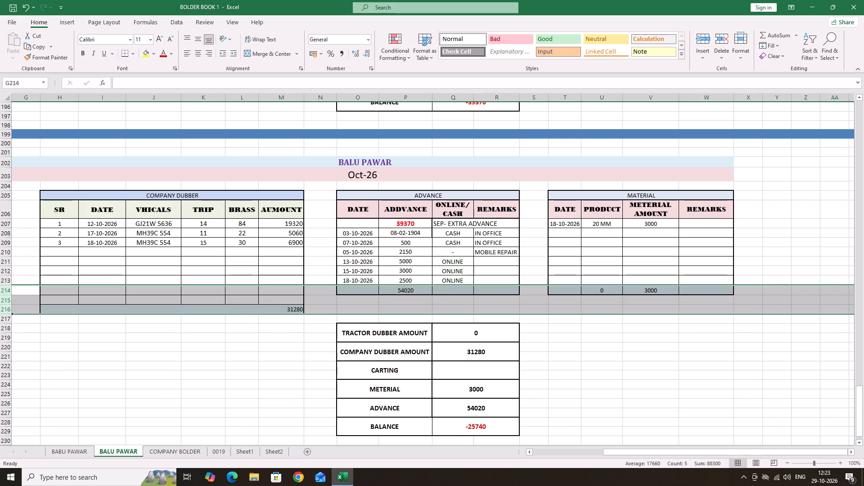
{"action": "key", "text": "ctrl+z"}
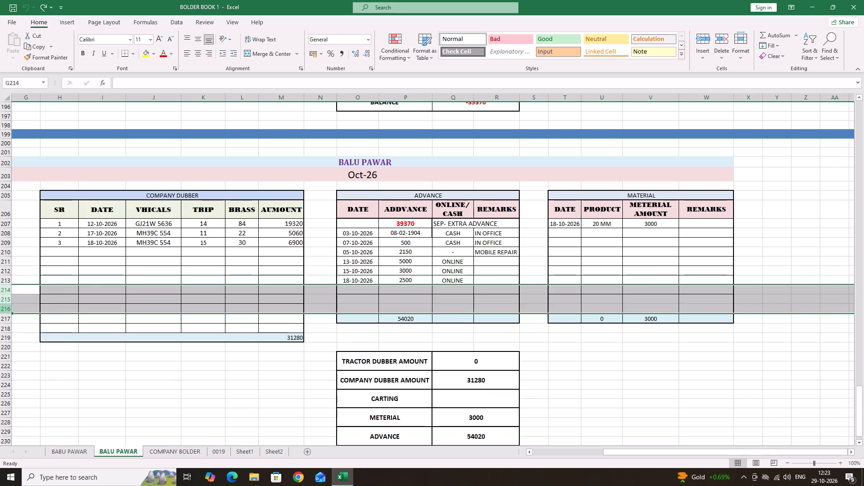
Insert nine blank rows at row 214 of the contractor's Oct-26 account, in one batch of three and one of six.
{"action": "right_click", "coordinate": [0, 306]}
{"action": "left_click", "coordinate": [26, 380]}
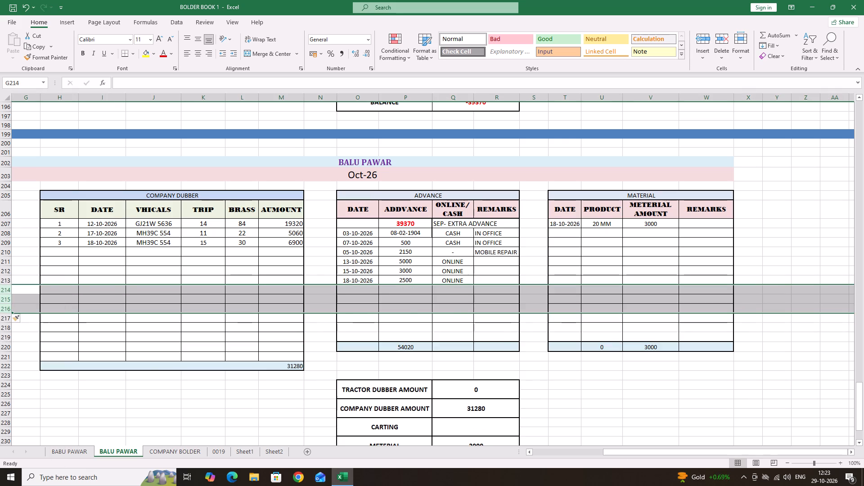
{"action": "left_click", "coordinate": [30, 380]}
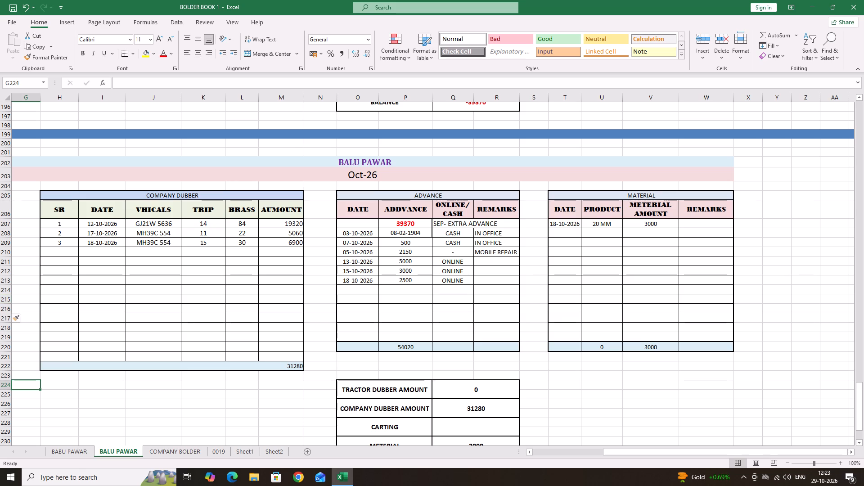
{"action": "left_click_drag", "start_coordinate": [6, 289], "coordinate": [2, 334]}
{"action": "right_click", "coordinate": [2, 331]}
{"action": "left_click", "coordinate": [18, 248]}
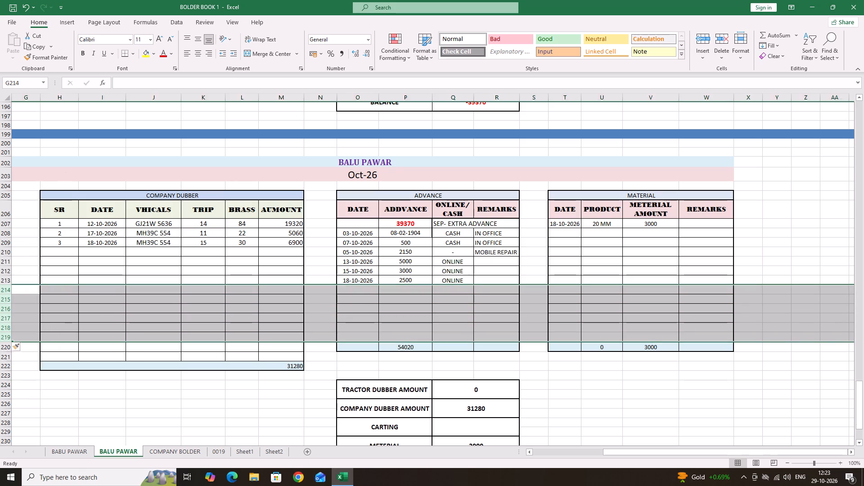
{"action": "left_click", "coordinate": [108, 394]}
{"action": "scroll", "coordinate": [132, 387], "scroll_direction": "down", "scroll_amount": 2}
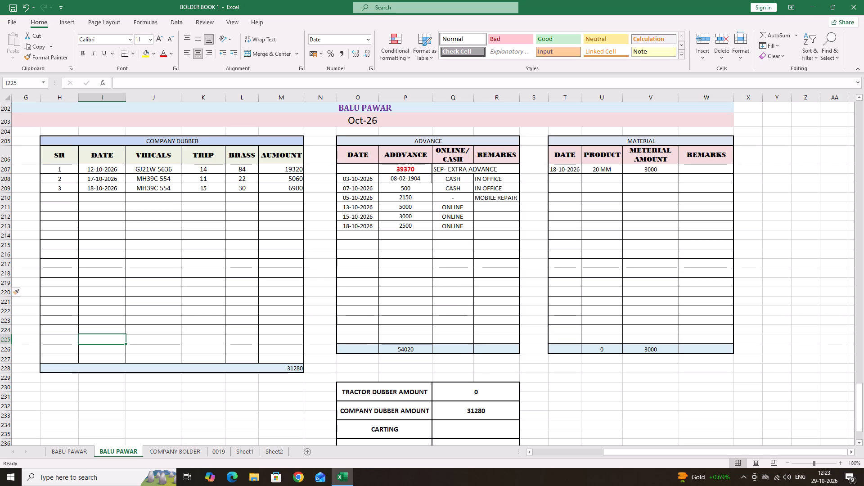
Delete the blank cells H225:M226 in the Oct-26 COMPANY DUBBER table, shifting the cells below up.
{"action": "left_click_drag", "start_coordinate": [61, 341], "coordinate": [274, 349]}
{"action": "right_click", "coordinate": [274, 346]}
{"action": "left_click", "coordinate": [297, 206]}
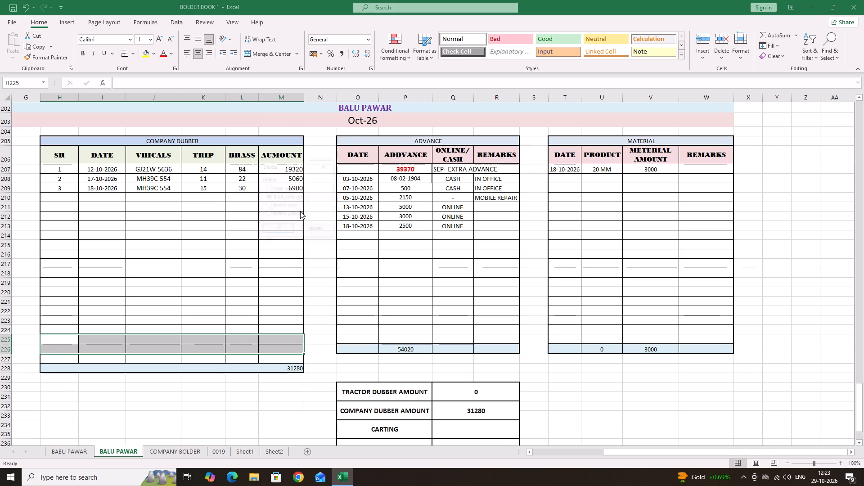
{"action": "left_click", "coordinate": [284, 226]}
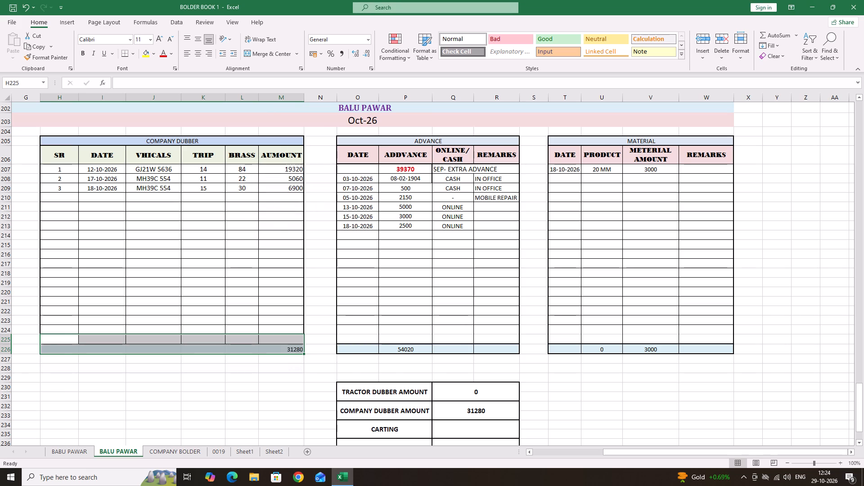
{"action": "left_click", "coordinate": [319, 397]}
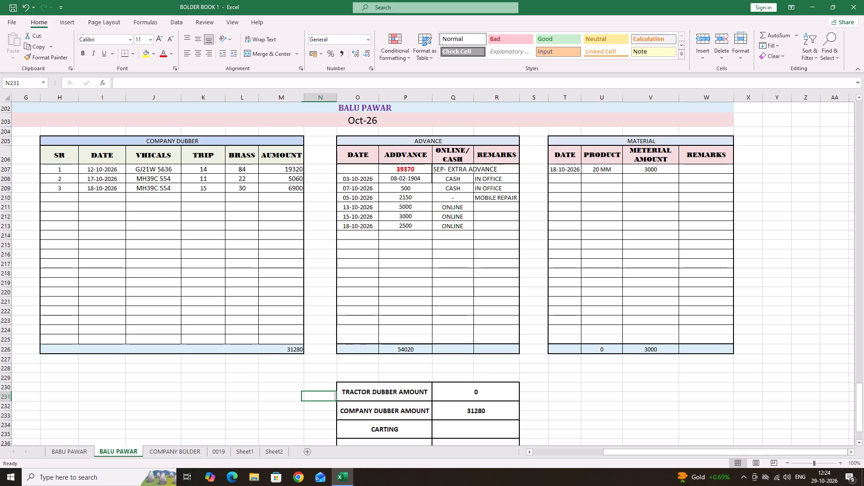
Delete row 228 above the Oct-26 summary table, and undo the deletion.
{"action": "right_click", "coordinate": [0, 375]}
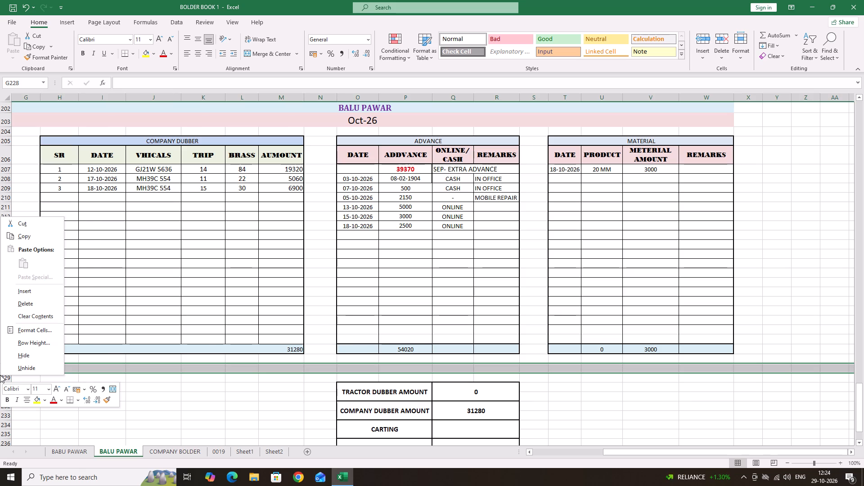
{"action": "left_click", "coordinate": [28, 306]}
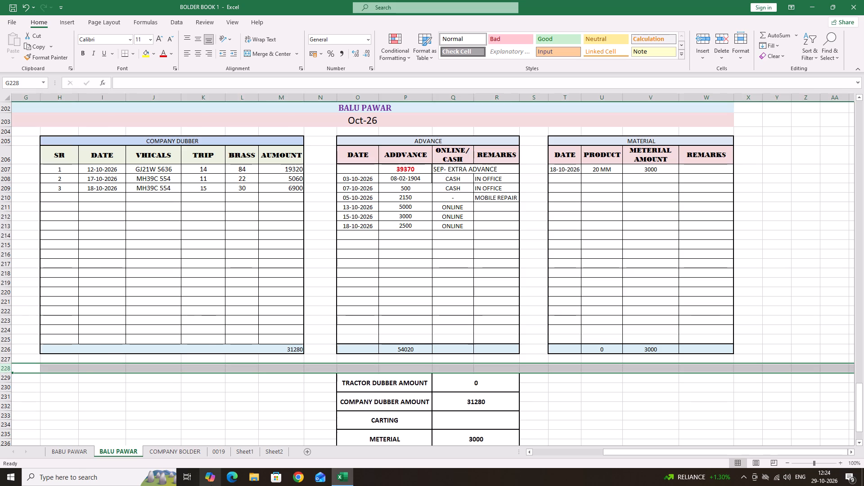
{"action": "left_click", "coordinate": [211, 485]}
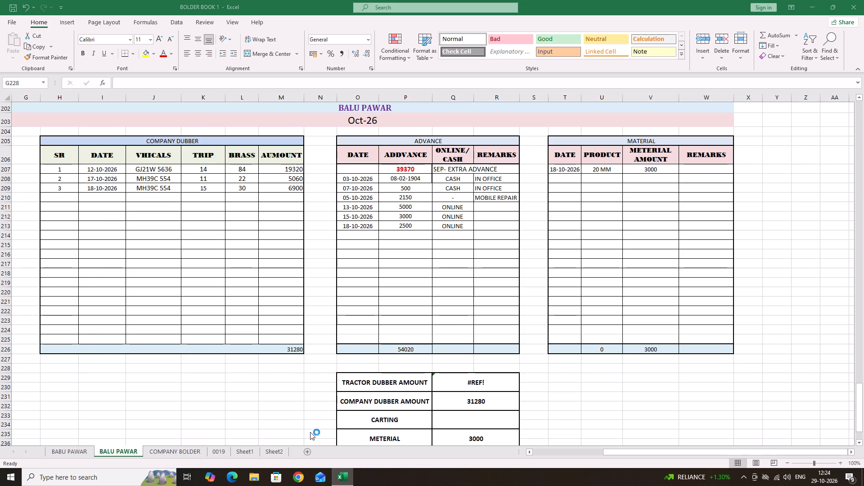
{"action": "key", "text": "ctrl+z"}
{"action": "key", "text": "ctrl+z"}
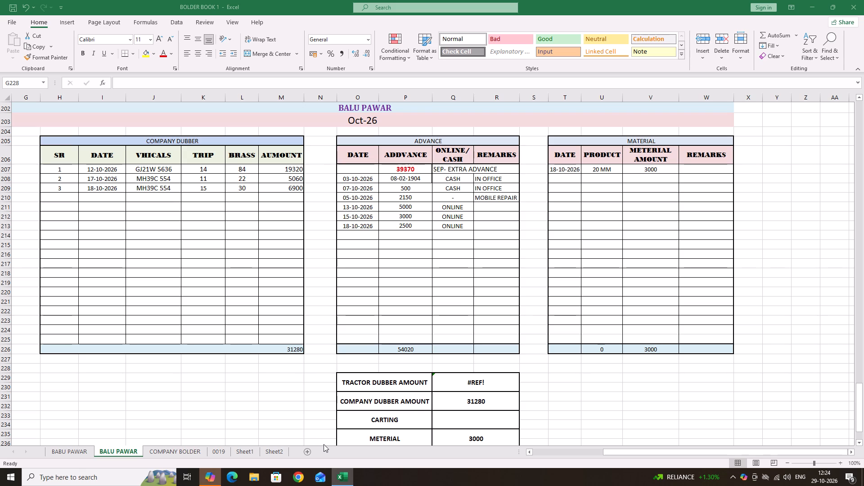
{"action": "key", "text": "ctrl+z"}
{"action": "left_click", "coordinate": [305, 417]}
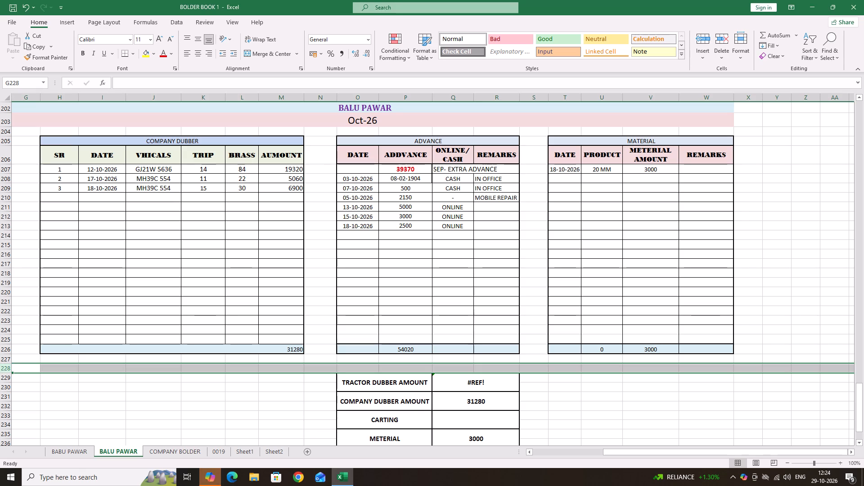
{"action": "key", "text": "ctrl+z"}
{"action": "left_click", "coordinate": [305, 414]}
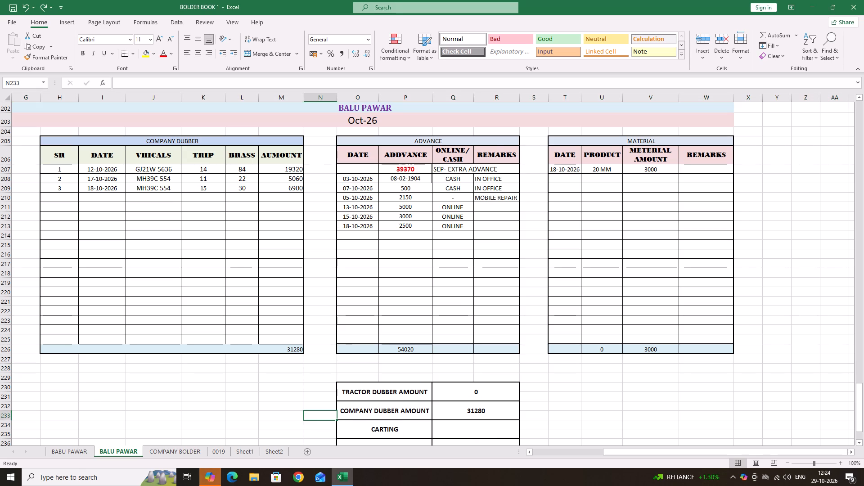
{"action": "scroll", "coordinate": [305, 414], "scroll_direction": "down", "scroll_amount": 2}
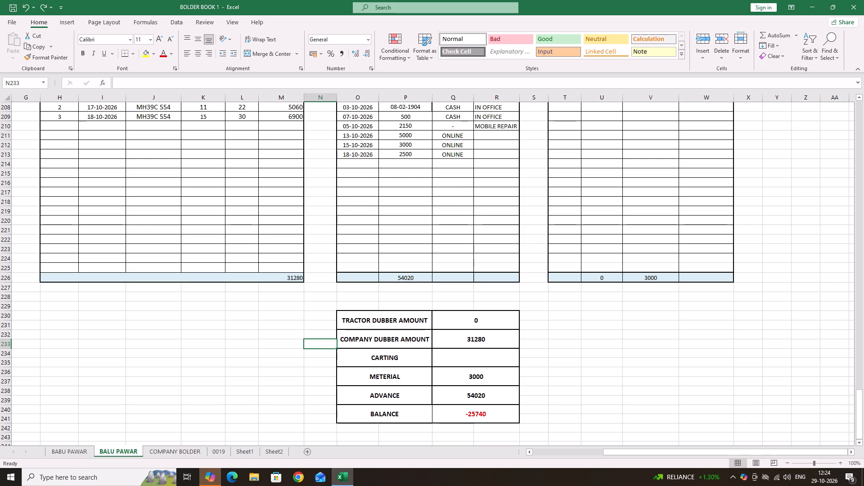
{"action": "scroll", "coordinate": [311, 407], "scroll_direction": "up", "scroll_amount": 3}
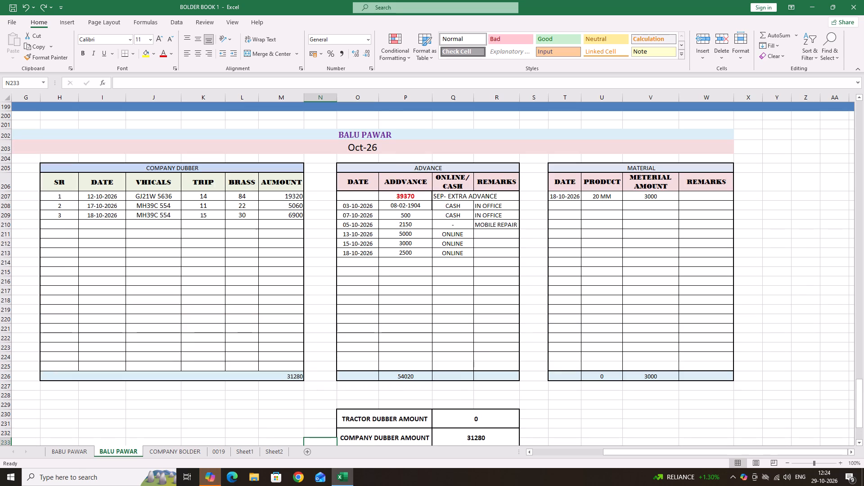
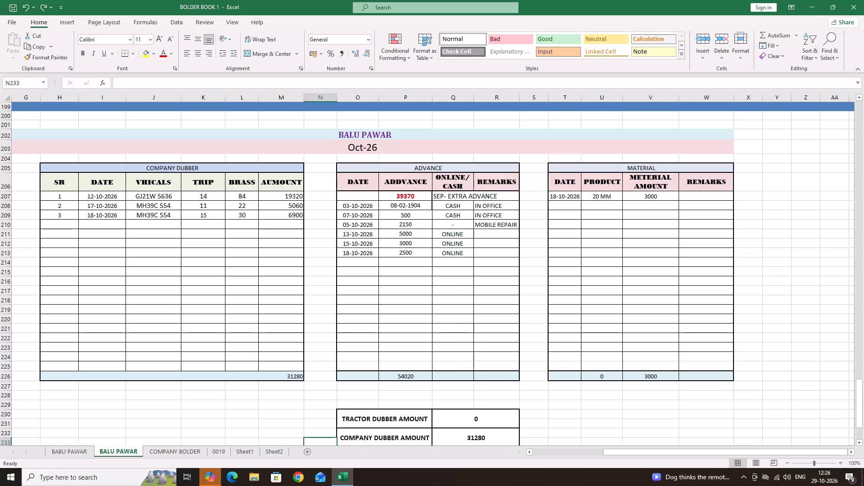
Add an Oct-26 ADVANCE entry in row 214: date 25/10/26, amount 3000, payment mode ONLINE copied from the row above.
{"action": "left_click", "coordinate": [362, 260]}
{"action": "type", "text": "28"}
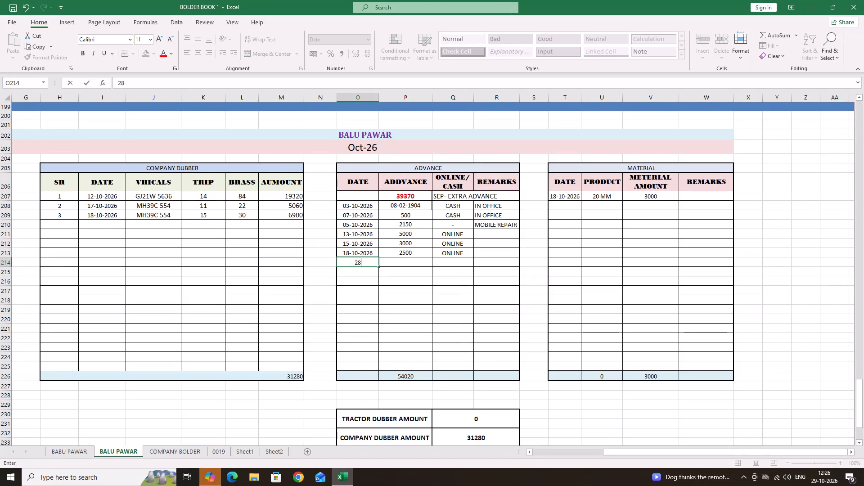
{"action": "key", "text": "BackSpace"}
{"action": "type", "text": "5/"}
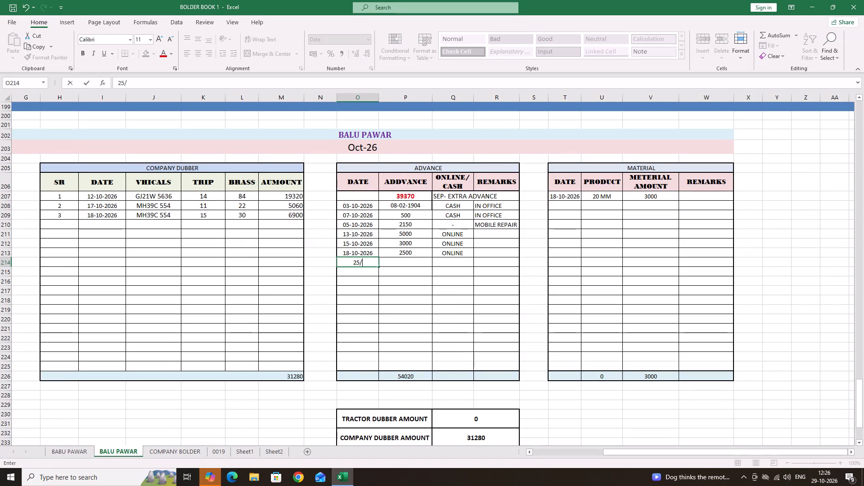
{"action": "type", "text": "10/26"}
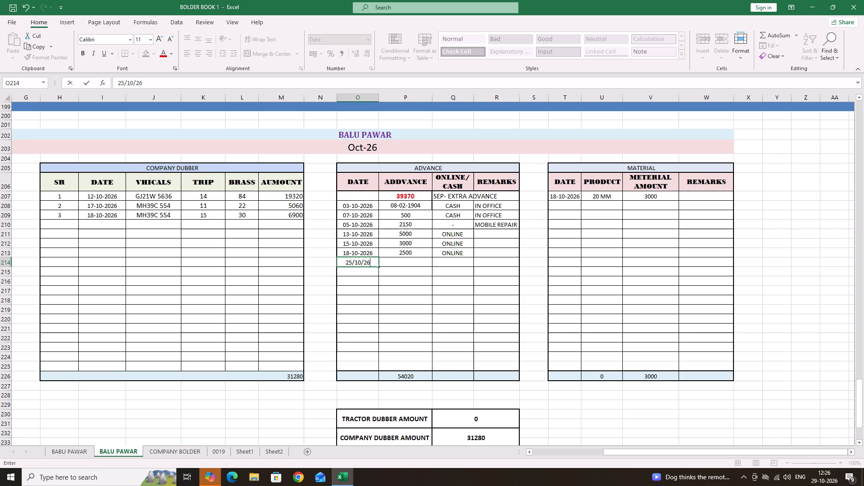
{"action": "key", "text": "Right"}
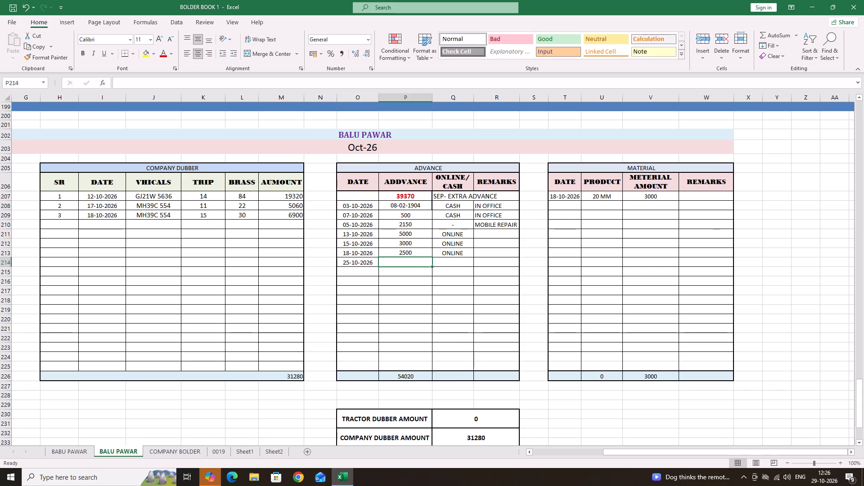
{"action": "type", "text": "3000"}
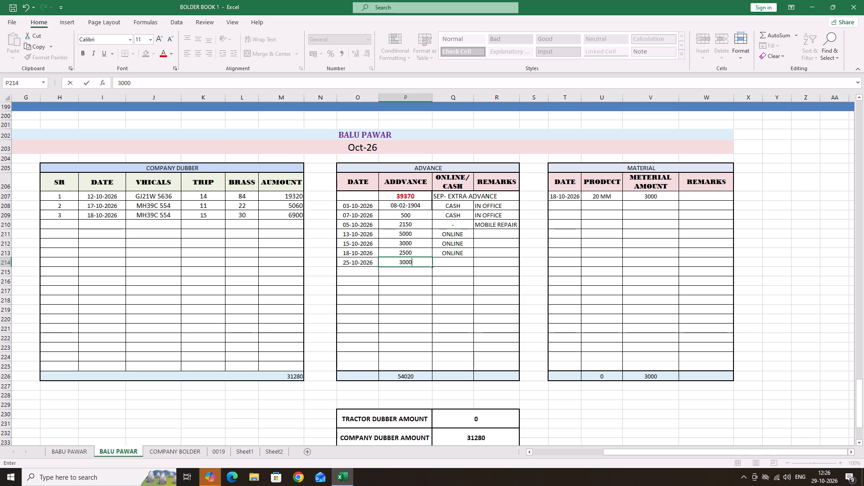
{"action": "key", "text": "Right"}
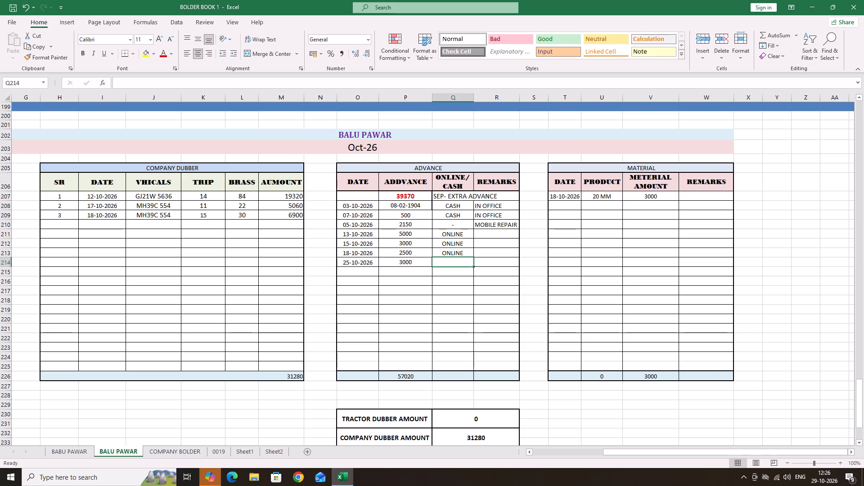
{"action": "key", "text": "ctrl+d"}
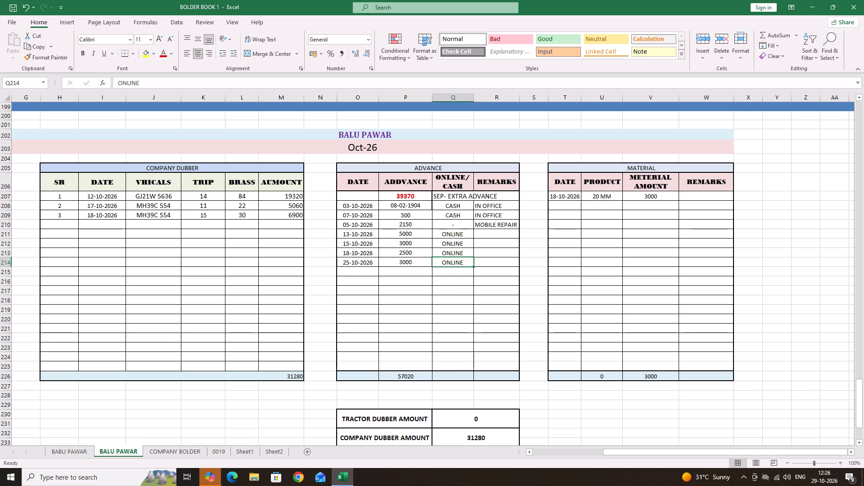
Add an ADVANCE entry in row 215: date 20/10/2026, amount 3000, payment mode cash.
{"action": "left_click", "coordinate": [347, 271]}
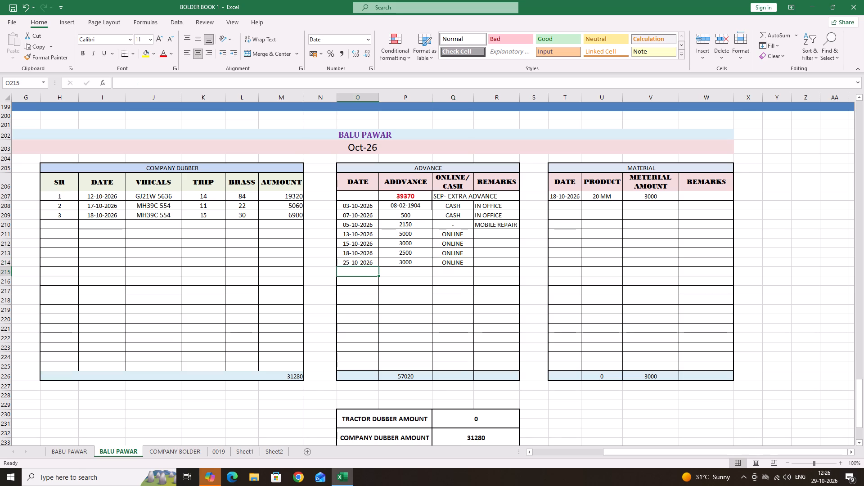
{"action": "type", "text": "20/04"}
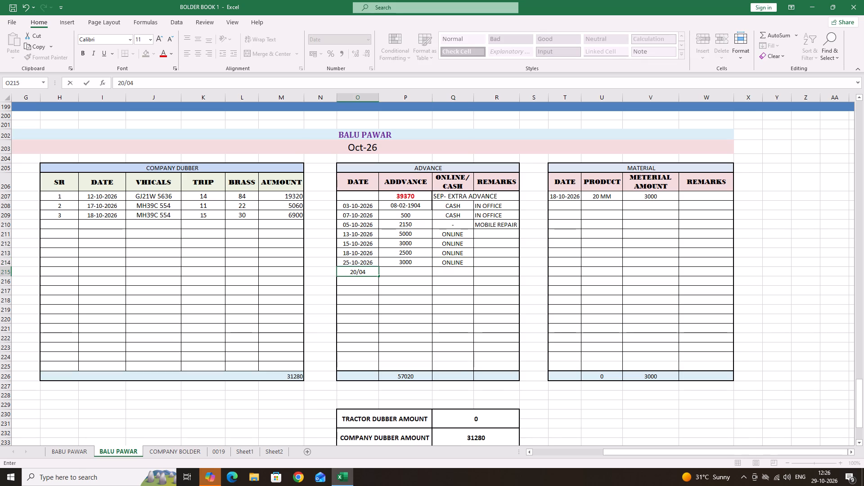
{"action": "key", "text": "BackSpace"}
{"action": "key", "text": "BackSpace"}
{"action": "type", "text": "10/2026"}
{"action": "key", "text": "Tab"}
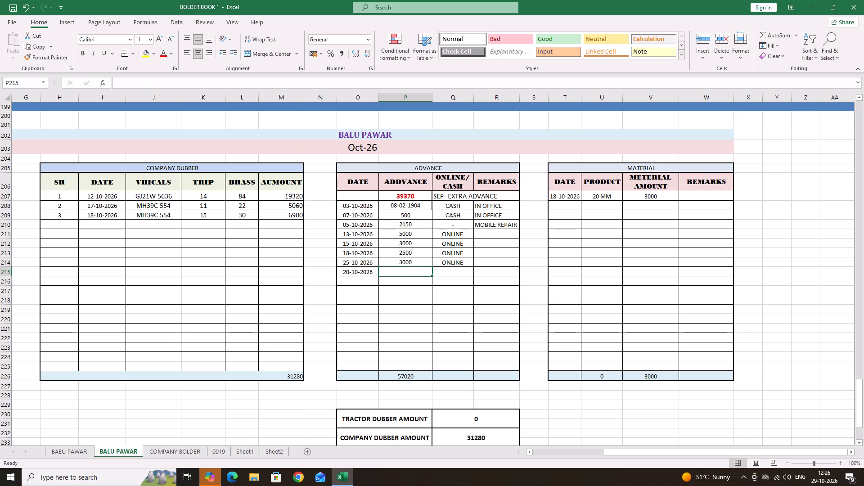
{"action": "type", "text": "3000"}
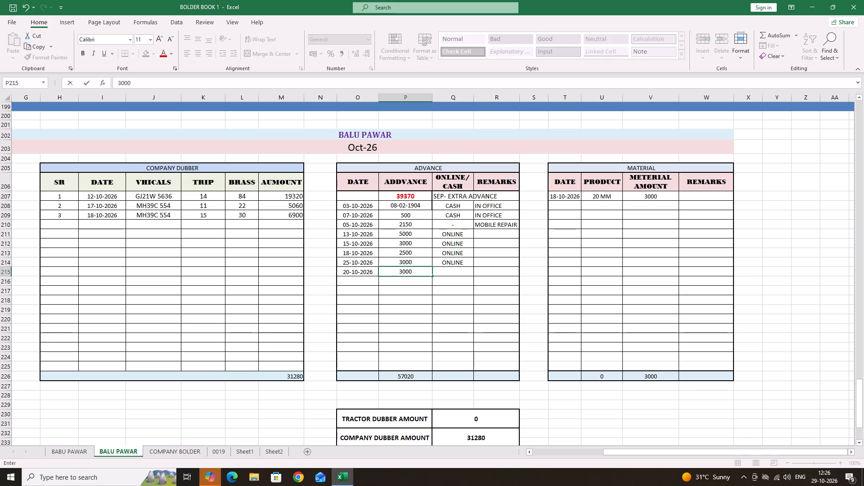
{"action": "key", "text": "Tab"}
{"action": "type", "text": "cash"}
{"action": "key", "text": "Tab"}
{"action": "key", "text": "Tab"}
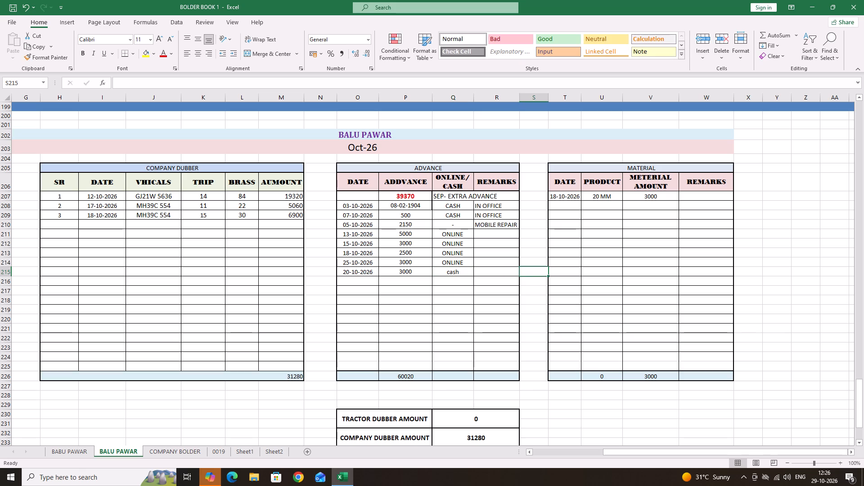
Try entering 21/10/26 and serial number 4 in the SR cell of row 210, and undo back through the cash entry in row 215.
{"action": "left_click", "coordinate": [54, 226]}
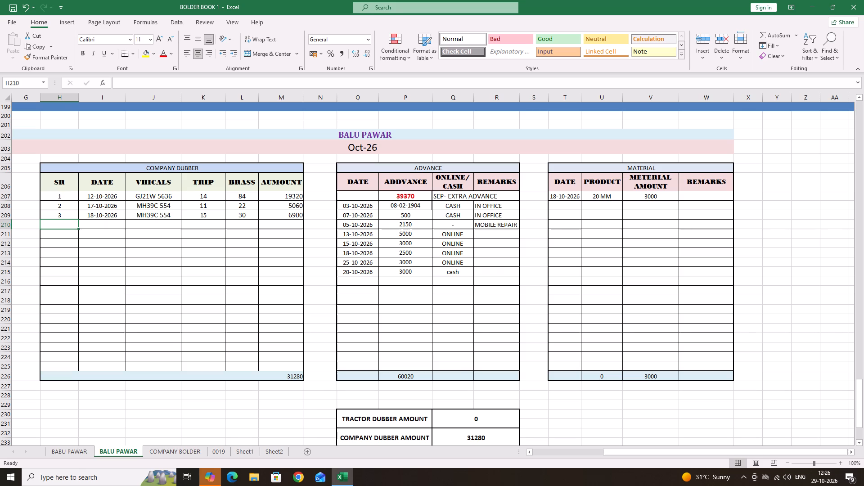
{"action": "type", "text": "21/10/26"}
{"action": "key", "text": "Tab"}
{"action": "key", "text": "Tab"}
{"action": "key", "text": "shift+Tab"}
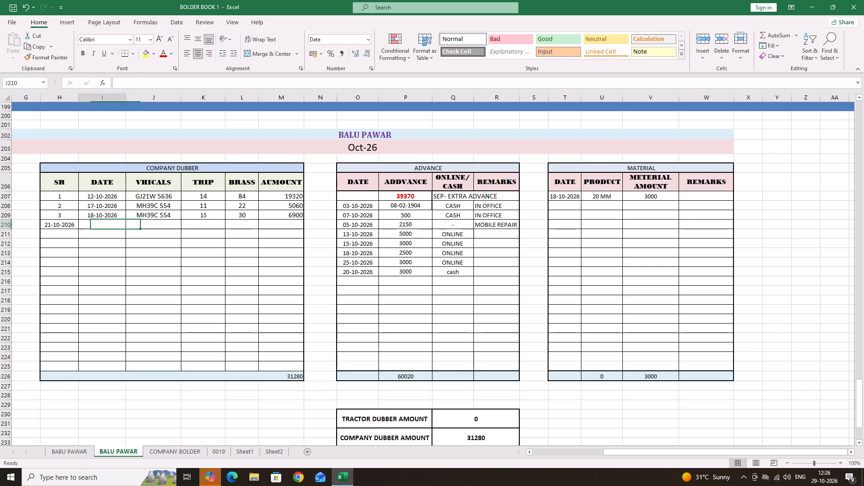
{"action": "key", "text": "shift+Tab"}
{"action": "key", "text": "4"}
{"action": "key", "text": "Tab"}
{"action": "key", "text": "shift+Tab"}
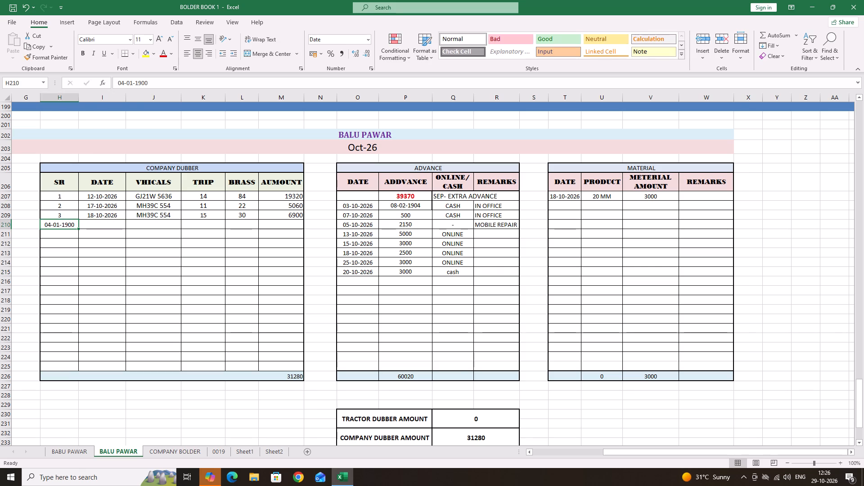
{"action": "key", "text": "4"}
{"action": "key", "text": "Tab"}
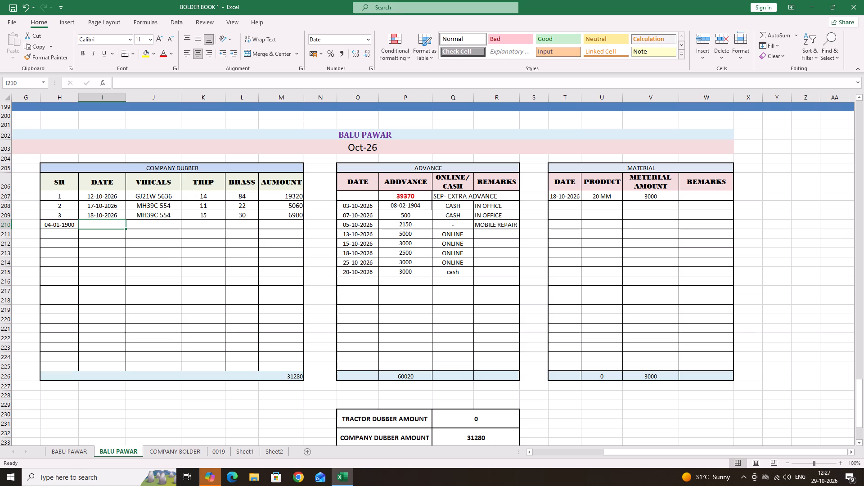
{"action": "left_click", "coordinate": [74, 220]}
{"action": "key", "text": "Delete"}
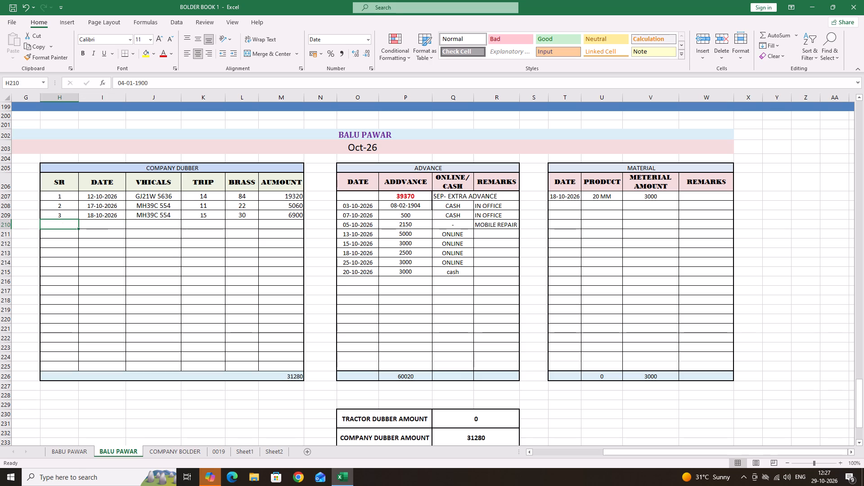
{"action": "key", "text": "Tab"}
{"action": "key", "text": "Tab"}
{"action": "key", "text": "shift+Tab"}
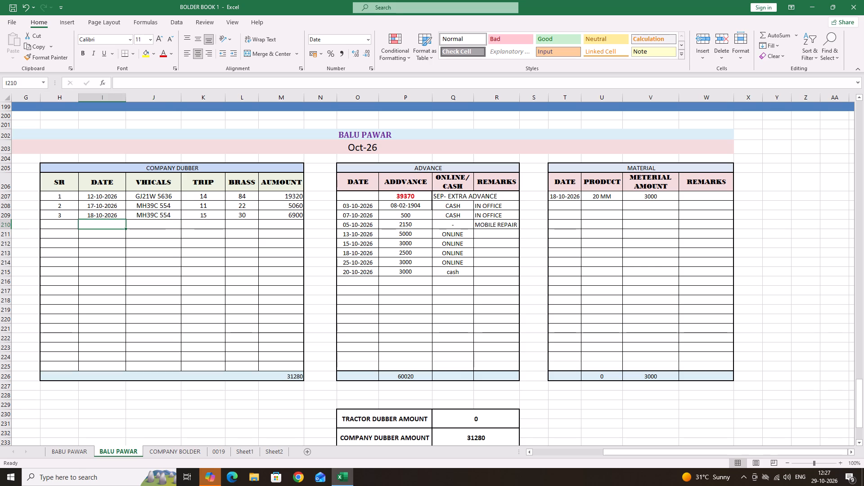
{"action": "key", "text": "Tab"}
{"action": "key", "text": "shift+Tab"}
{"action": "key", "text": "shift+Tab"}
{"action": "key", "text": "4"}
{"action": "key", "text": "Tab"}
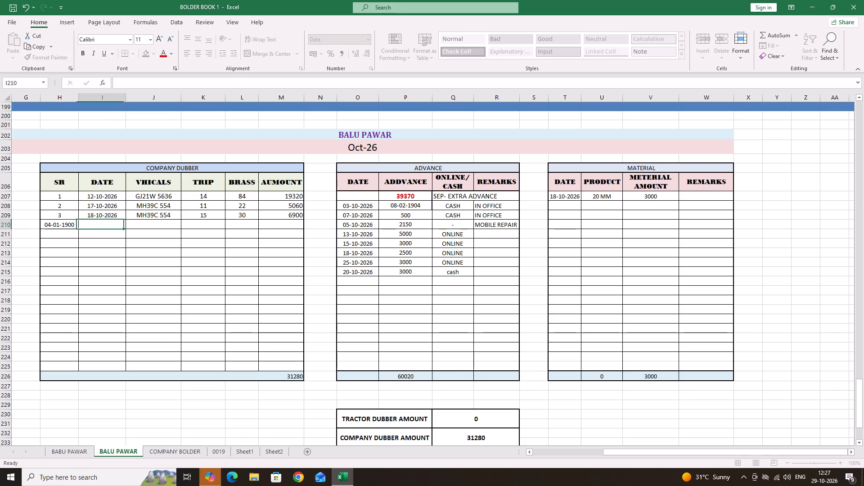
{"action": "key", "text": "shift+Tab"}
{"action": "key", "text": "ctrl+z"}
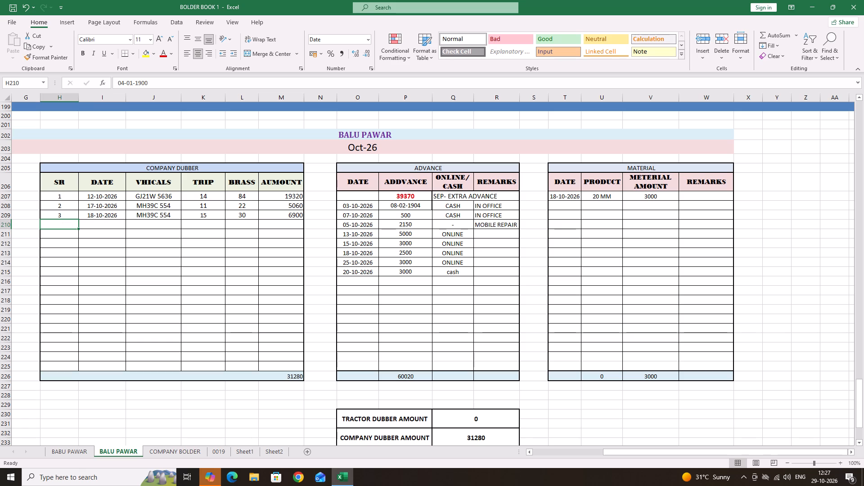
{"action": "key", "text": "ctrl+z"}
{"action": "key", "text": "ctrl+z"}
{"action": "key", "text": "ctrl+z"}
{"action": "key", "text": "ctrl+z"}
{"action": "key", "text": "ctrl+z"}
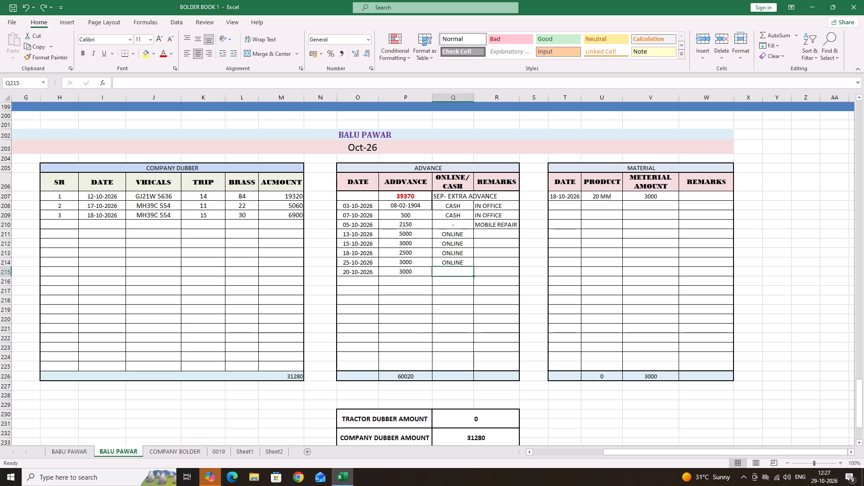
Enter cash as the payment mode of the 20-10-2026 advance in row 215.
{"action": "type", "text": "cash"}
{"action": "key", "text": "Tab"}
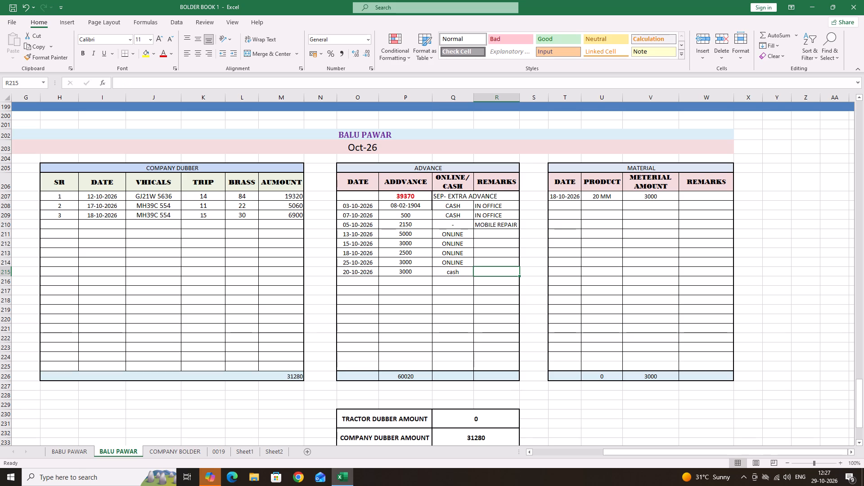
{"action": "key", "text": "Return"}
{"action": "key", "text": "Left"}
{"action": "key", "text": "Left"}
{"action": "key", "text": "Left"}
{"action": "key", "text": "Left"}
{"action": "key", "text": "Left"}
{"action": "key", "text": "Left"}
{"action": "key", "text": "Left"}
{"action": "key", "text": "Left"}
{"action": "key", "text": "Left"}
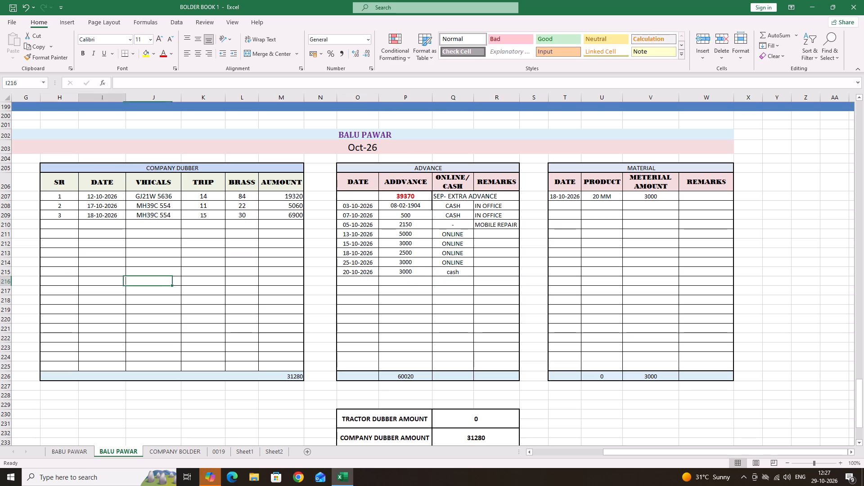
{"action": "key", "text": "Up"}
{"action": "key", "text": "Up"}
{"action": "key", "text": "Up"}
{"action": "key", "text": "Up"}
{"action": "key", "text": "Up"}
{"action": "key", "text": "Up"}
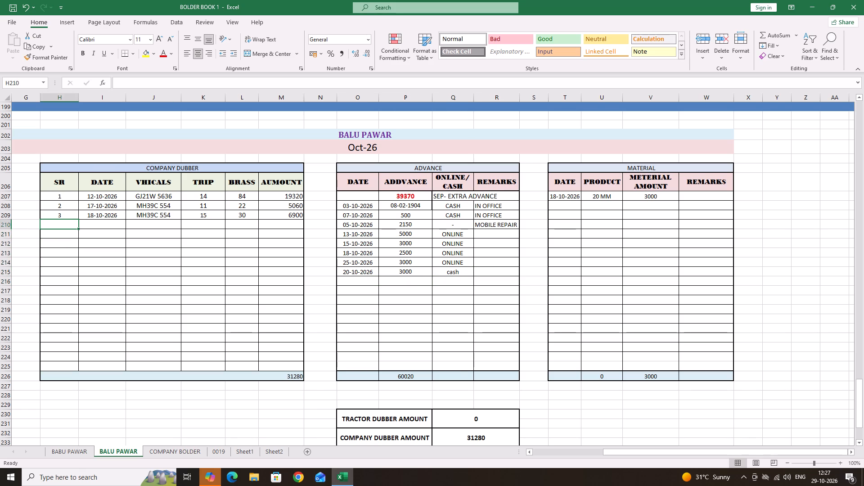
{"action": "key", "text": "4"}
{"action": "key", "text": "Tab"}
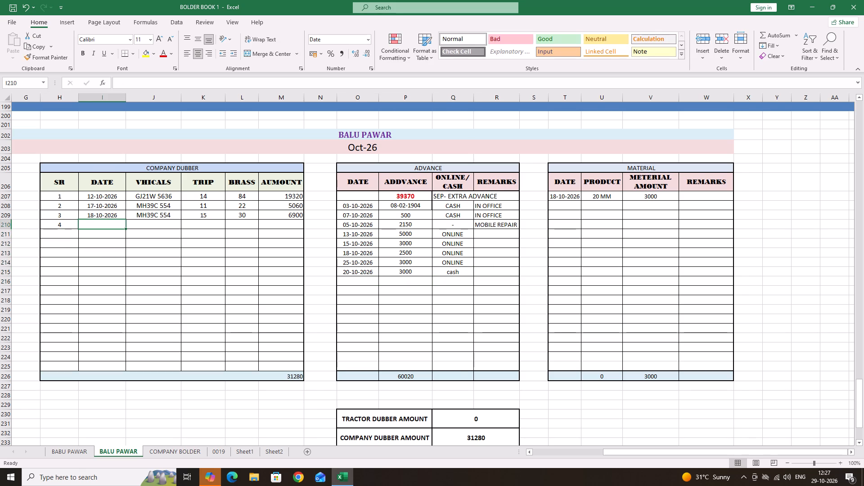
{"action": "type", "text": "21/10/26"}
{"action": "key", "text": "Tab"}
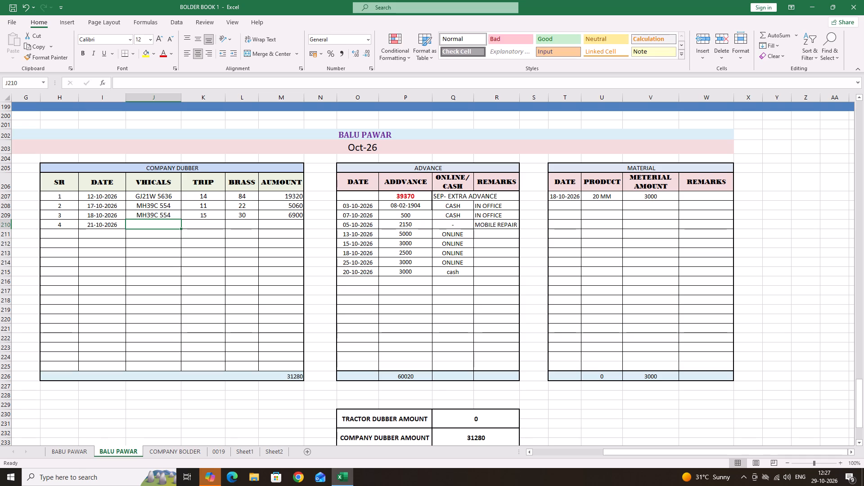
{"action": "key", "text": "ctrl+d"}
{"action": "key", "text": "Tab"}
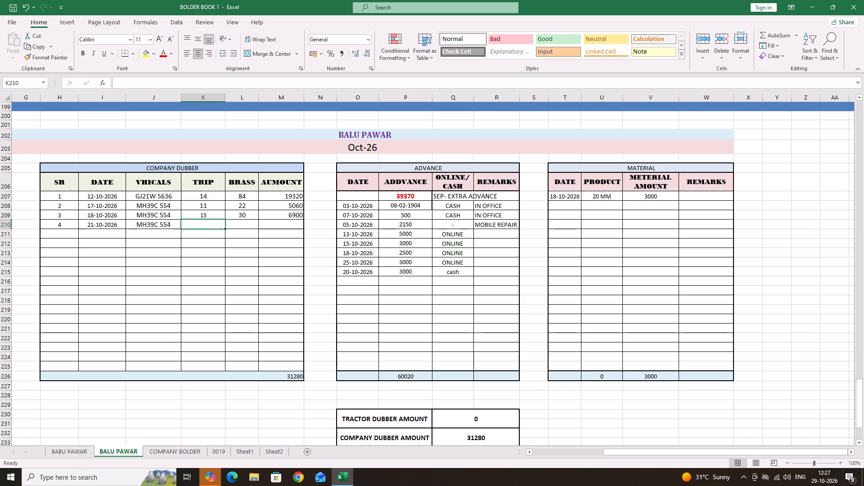
{"action": "type", "text": "14"}
{"action": "key", "text": "Tab"}
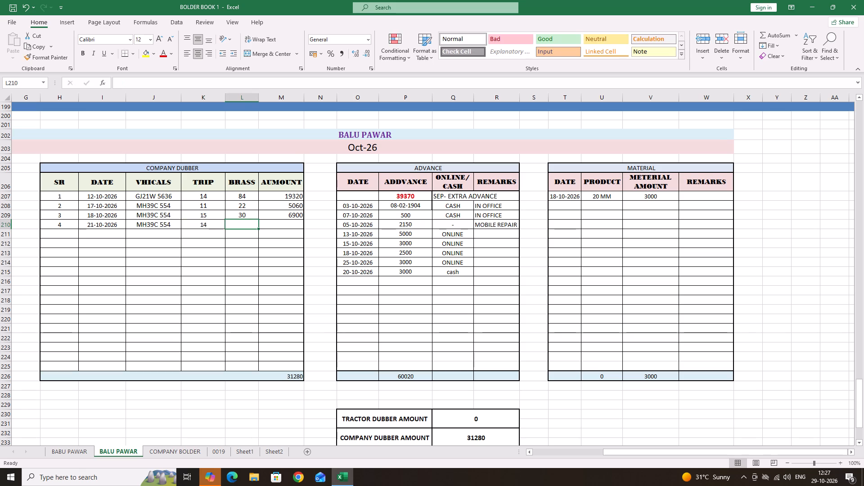
{"action": "key", "text": "ctrl+d"}
{"action": "key", "text": "Tab"}
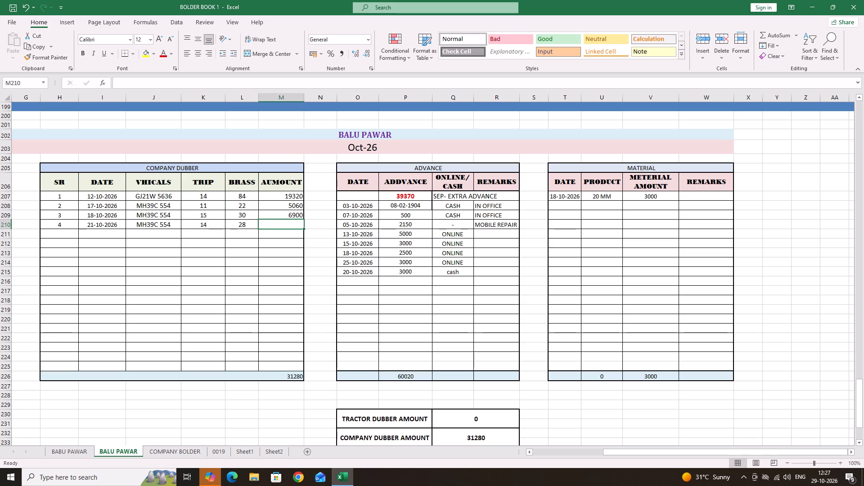
{"action": "key", "text": "ctrl+d"}
{"action": "key", "text": "Return"}
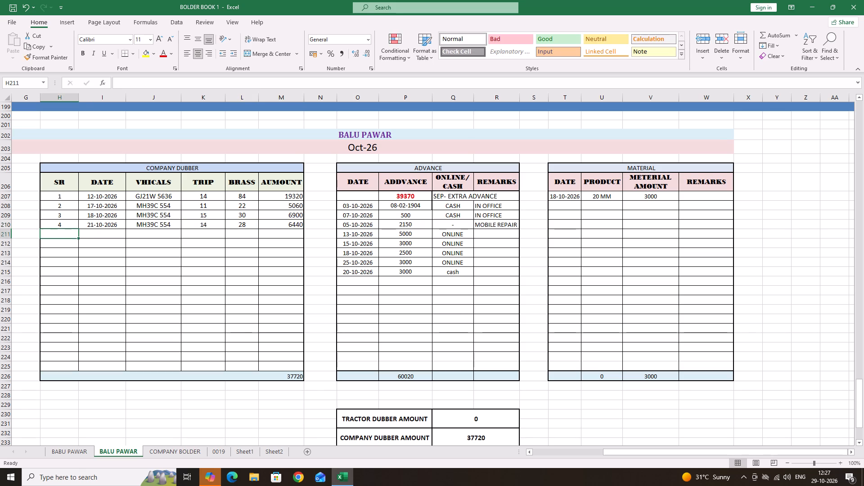
Add COMPANY DUBBER entry 5 in row 211: date 22/10/26, trip 12, vehicle, brass and amount filled from above, and save the workbook.
{"action": "key", "text": "5"}
{"action": "key", "text": "Tab"}
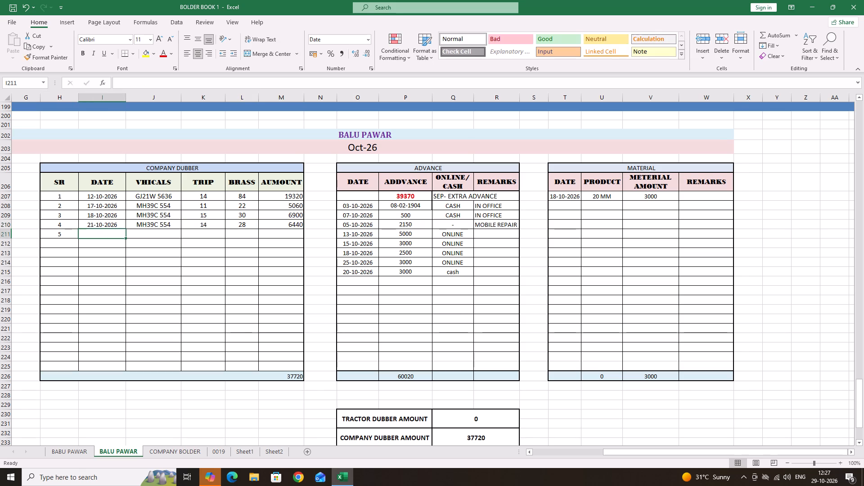
{"action": "type", "text": "22/10/"}
{"action": "type", "text": "26"}
{"action": "key", "text": "Tab"}
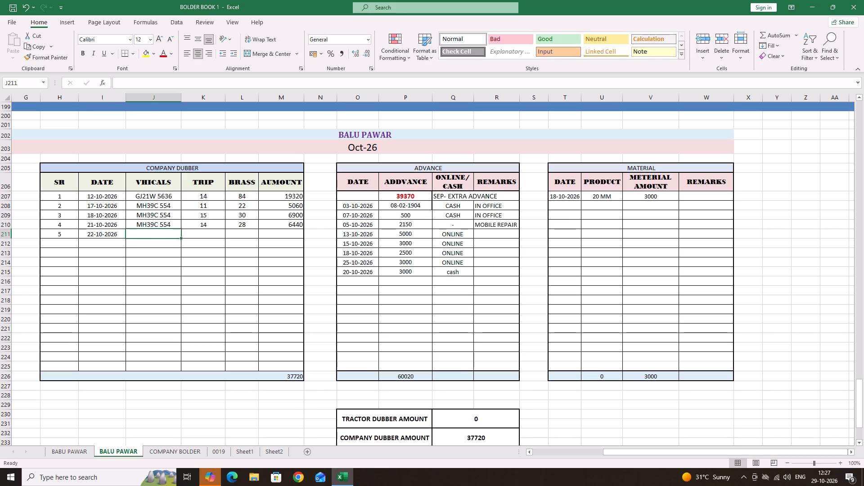
{"action": "key", "text": "ctrl+d"}
{"action": "key", "text": "Tab"}
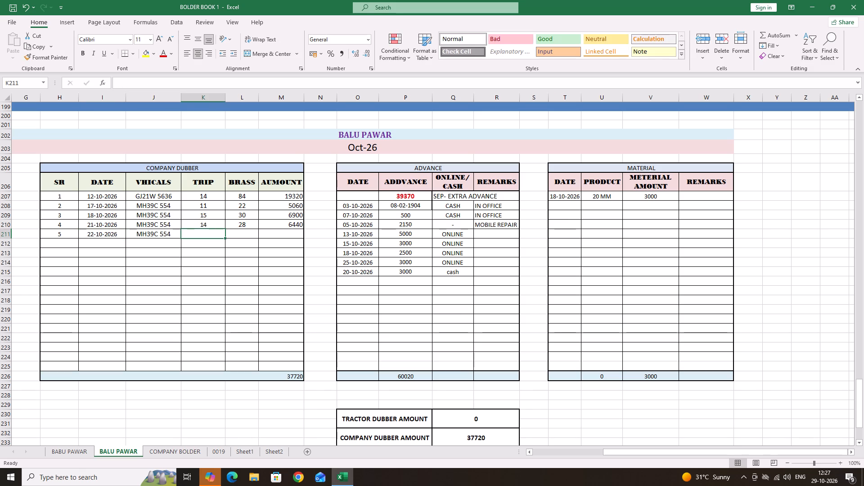
{"action": "type", "text": "12"}
{"action": "key", "text": "Tab"}
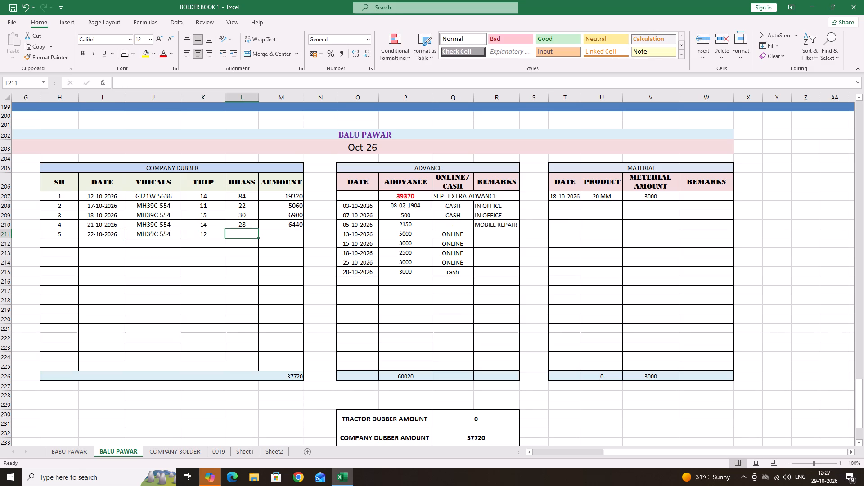
{"action": "key", "text": "ctrl+d"}
{"action": "key", "text": "Tab"}
{"action": "key", "text": "ctrl+d"}
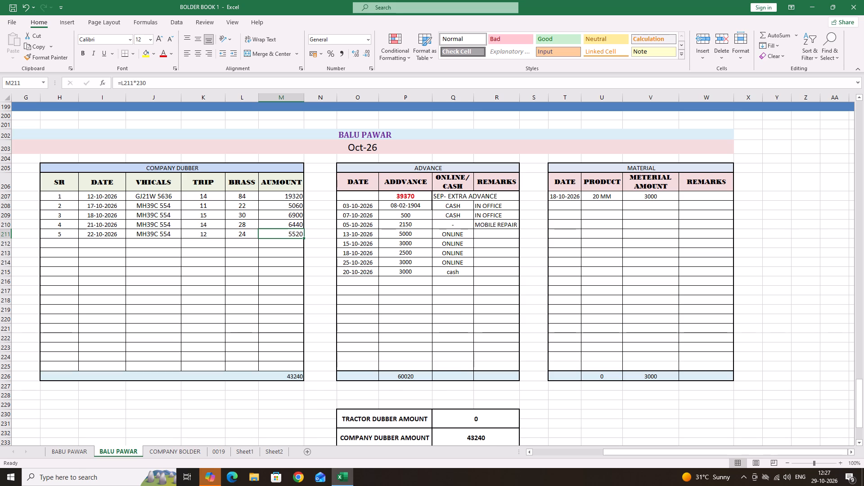
{"action": "left_click", "coordinate": [16, 6]}
Add a MATERIAL entry in row 208: date 25/10/26, product 20 mm, material amount 3000.
{"action": "scroll", "coordinate": [352, 414], "scroll_direction": "down", "scroll_amount": 3}
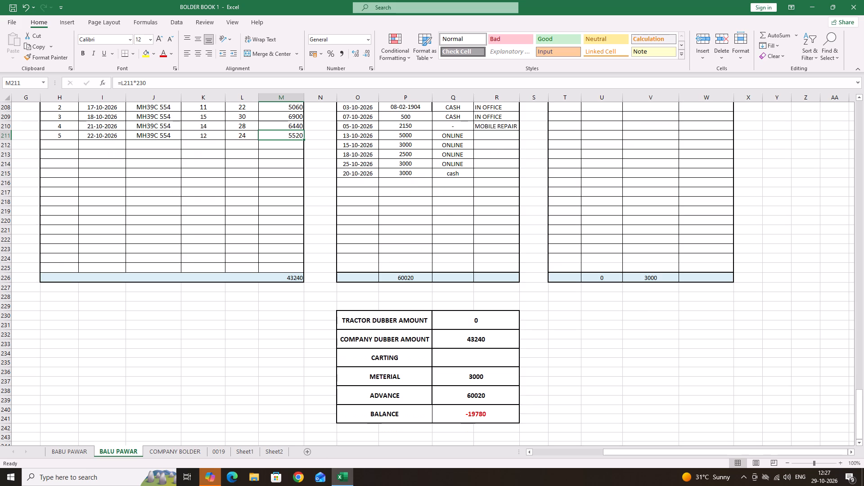
{"action": "scroll", "coordinate": [391, 396], "scroll_direction": "up", "scroll_amount": 3}
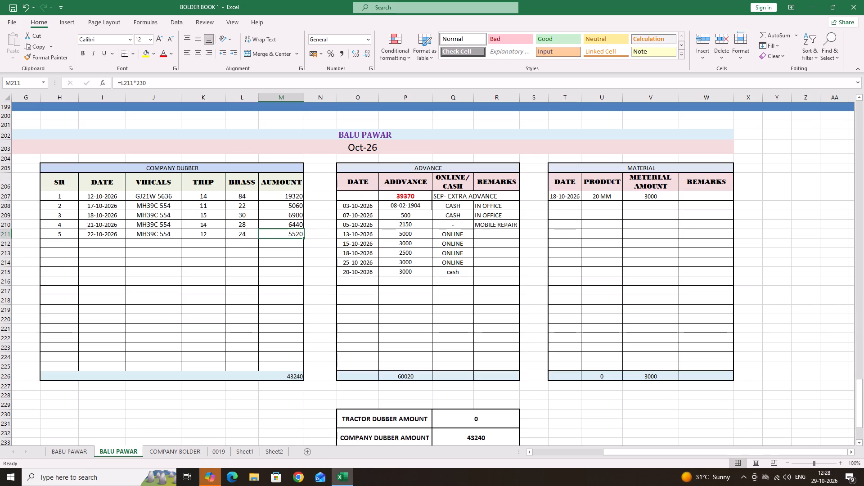
{"action": "left_click", "coordinate": [561, 207]}
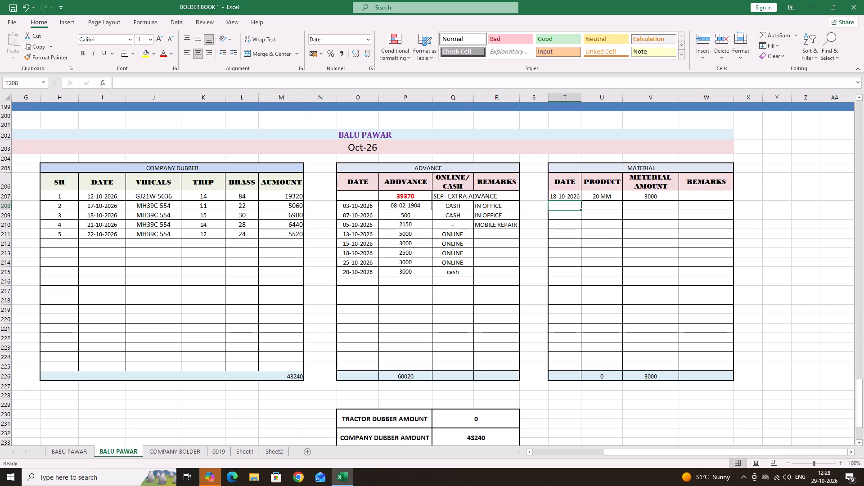
{"action": "type", "text": "25"}
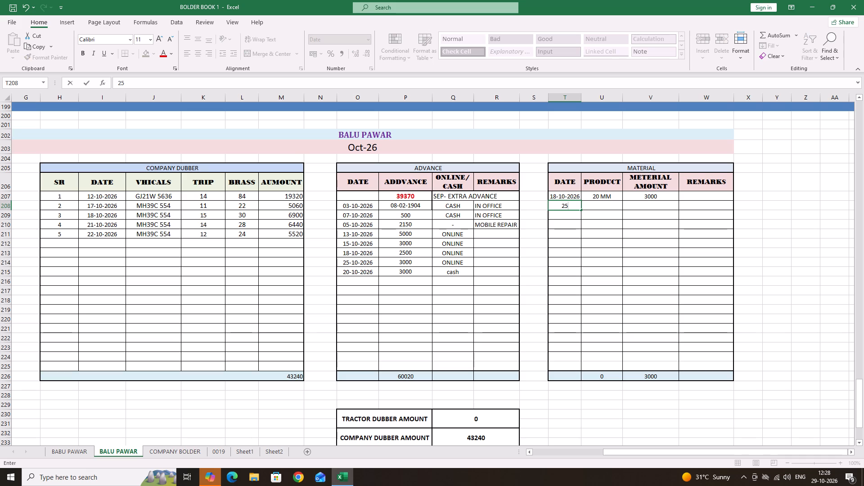
{"action": "type", "text": "/10/26"}
{"action": "key", "text": "Tab"}
{"action": "type", "text": "20 mm"}
{"action": "key", "text": "Tab"}
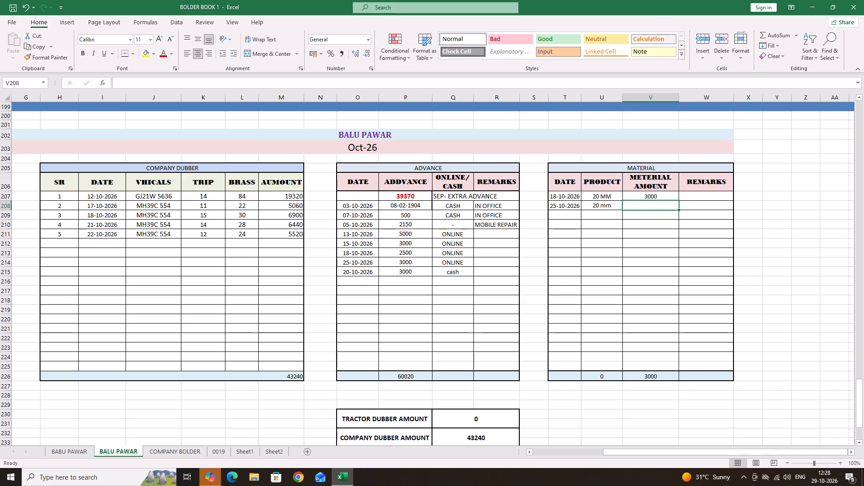
{"action": "type", "text": "3000"}
{"action": "key", "text": "Return"}
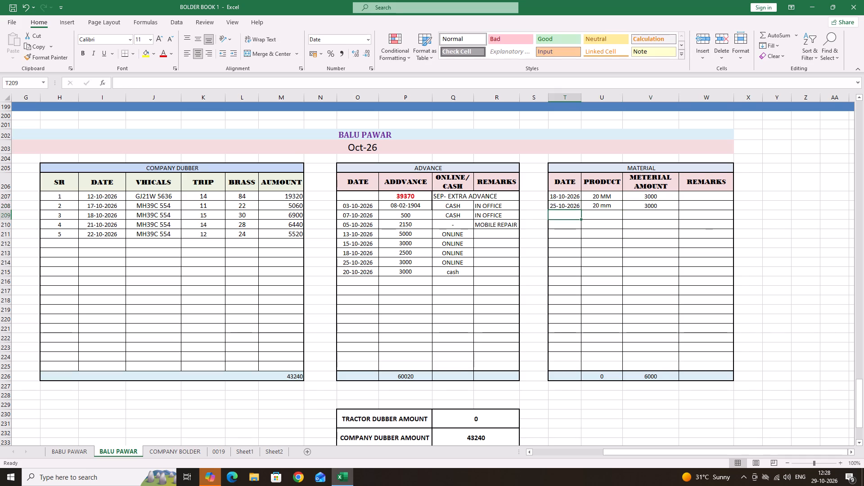
{"action": "scroll", "coordinate": [195, 290], "scroll_direction": "down", "scroll_amount": 1}
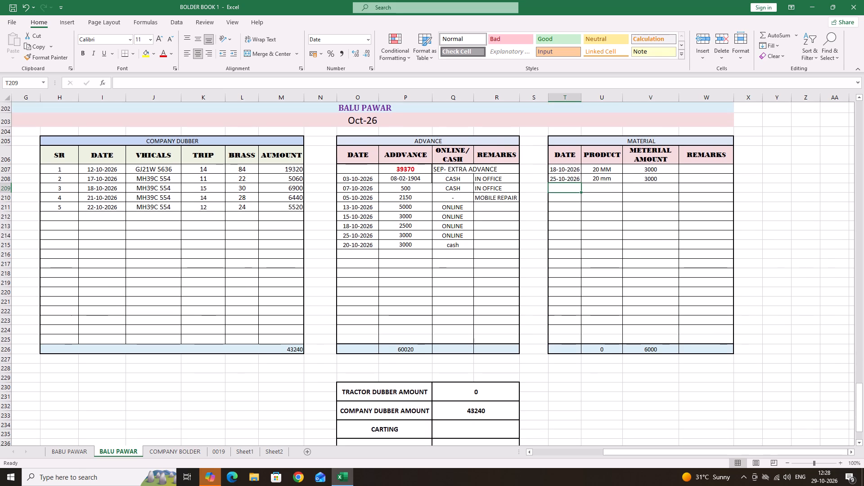
{"action": "left_click_drag", "start_coordinate": [8, 291], "coordinate": [8, 294]}
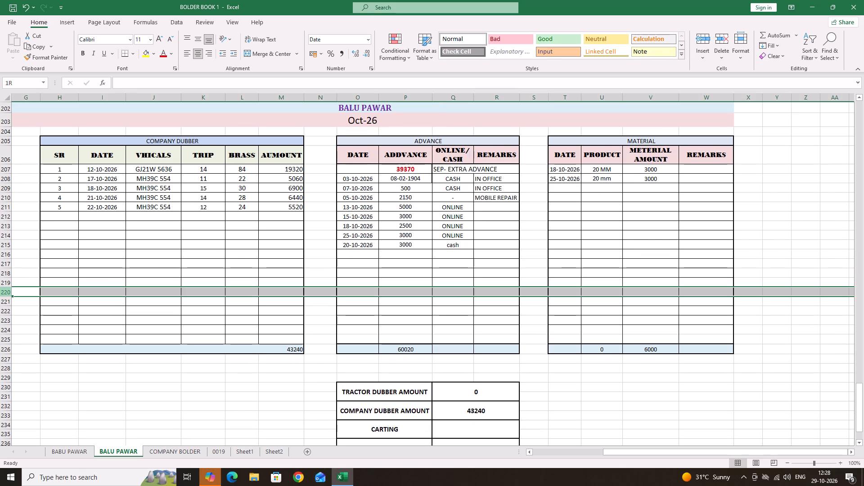
{"action": "left_click_drag", "start_coordinate": [8, 294], "coordinate": [8, 337]}
{"action": "right_click", "coordinate": [4, 319]}
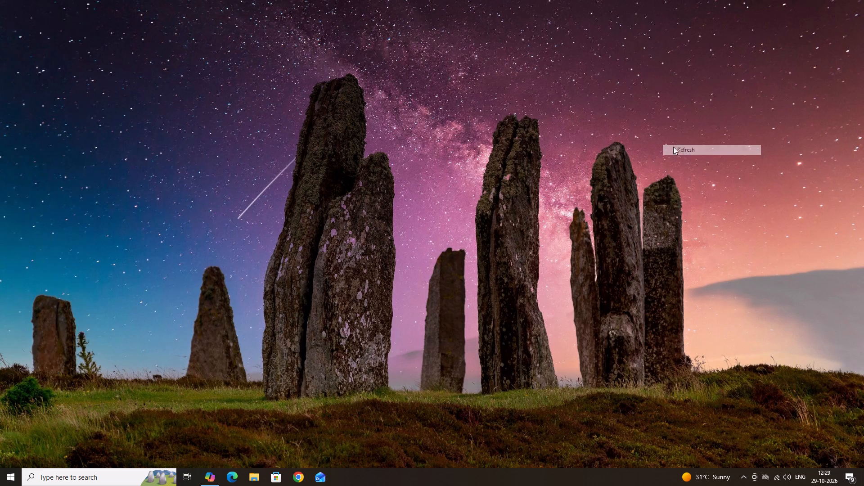